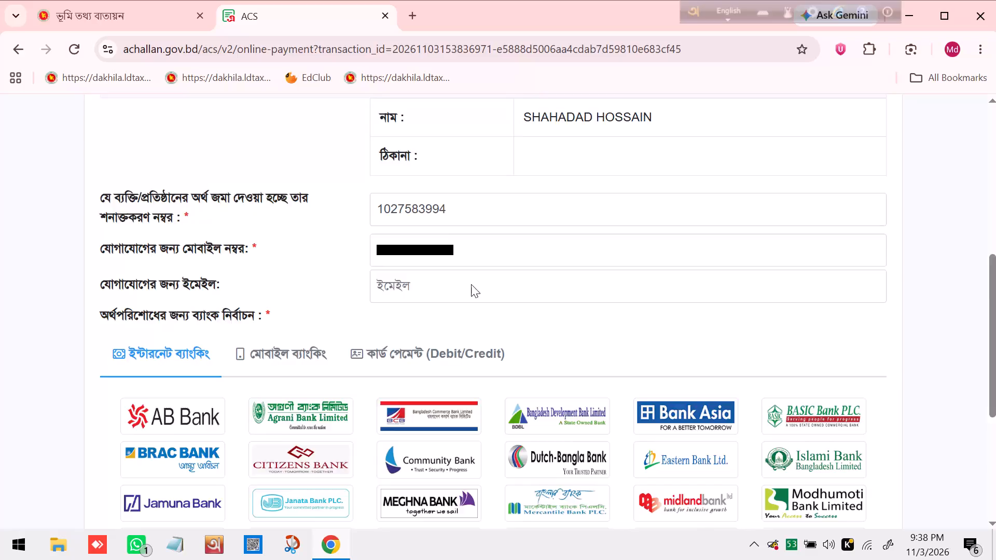
Choose bKash (বিকাশ) under mobile banking as the challan's payment method, save, and proceed to the bKash payment gateway.
scroll(471, 284, down, 1)
click(297, 229)
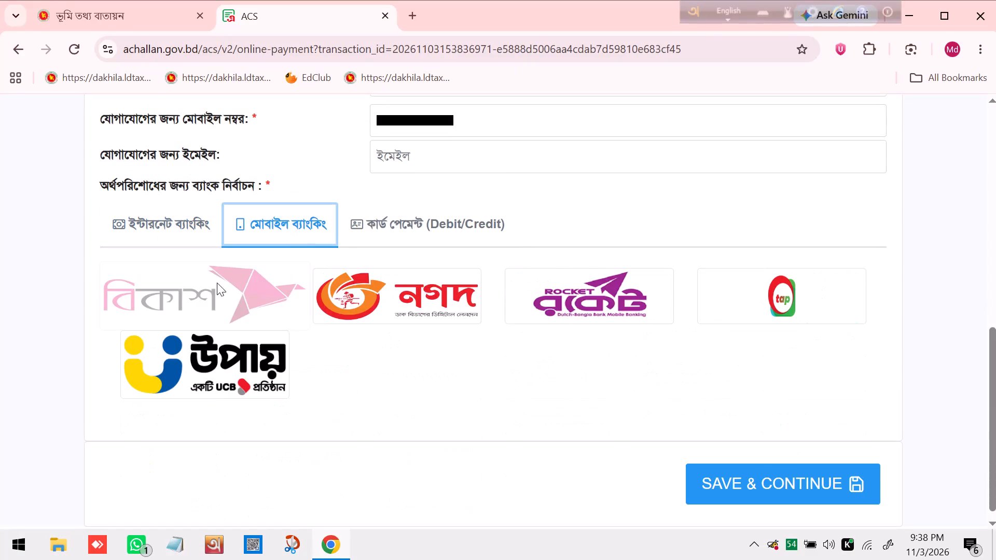
click(166, 291)
click(731, 483)
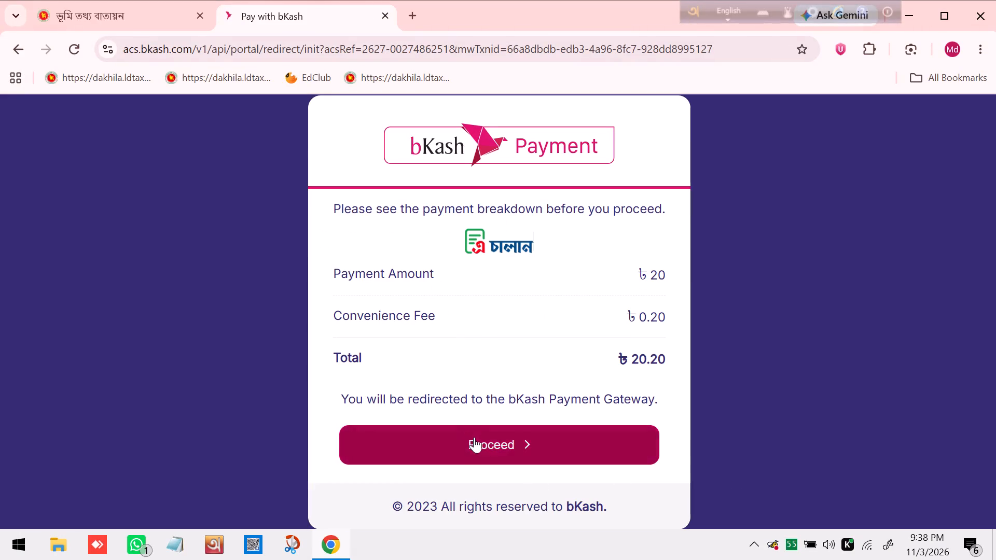
click(506, 451)
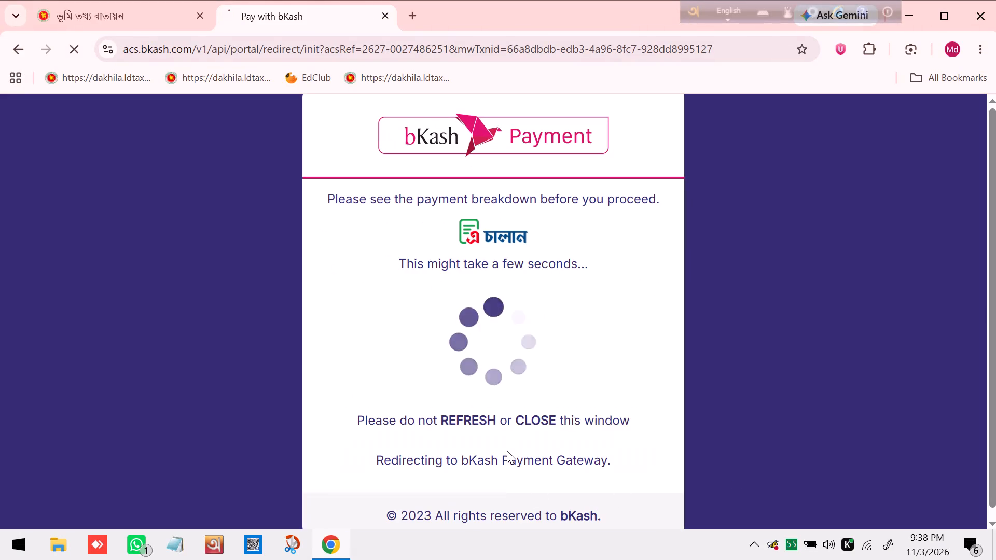
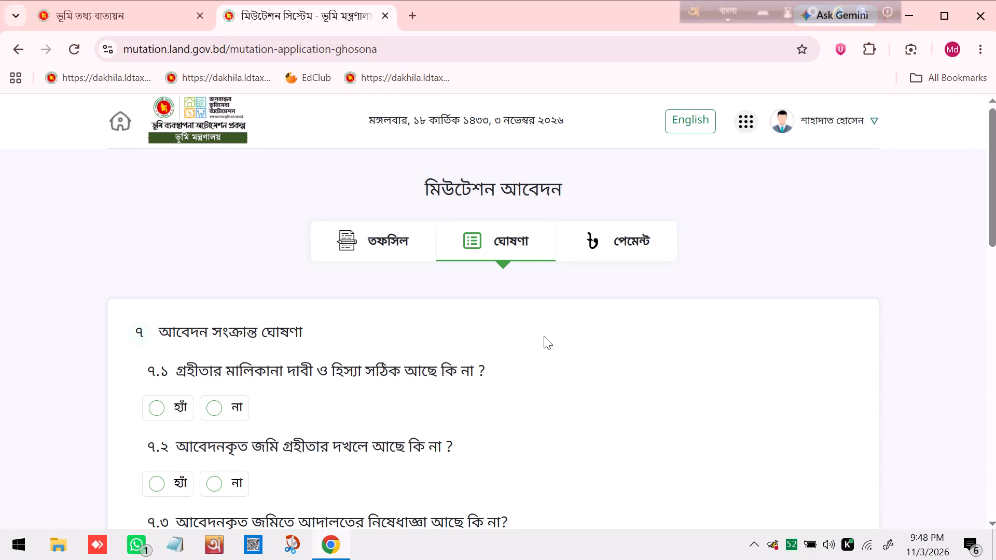
Look through the declaration questions ৭.১ to ৭.৭ and the closing consent statement of the mutation application.
scroll(554, 358, down, 4)
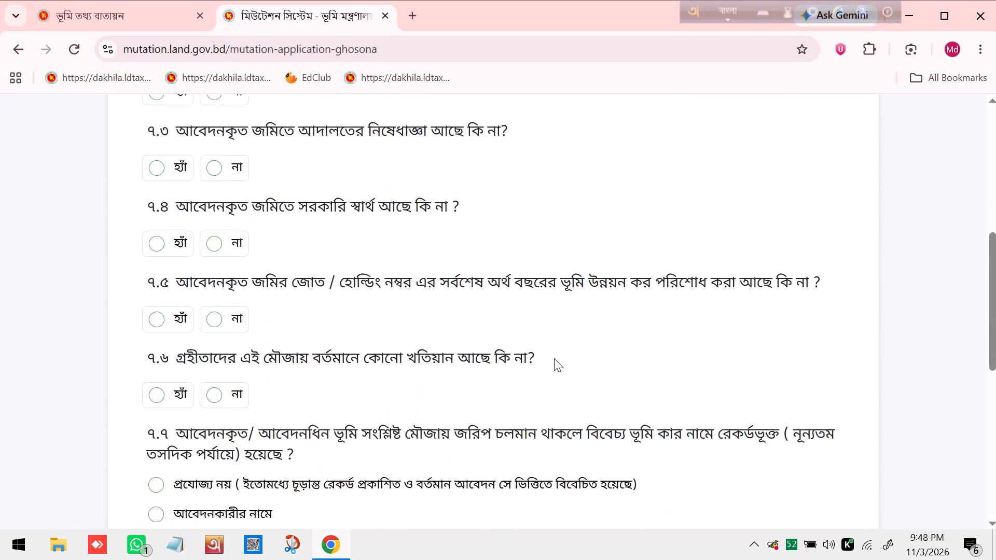
scroll(554, 358, down, 3)
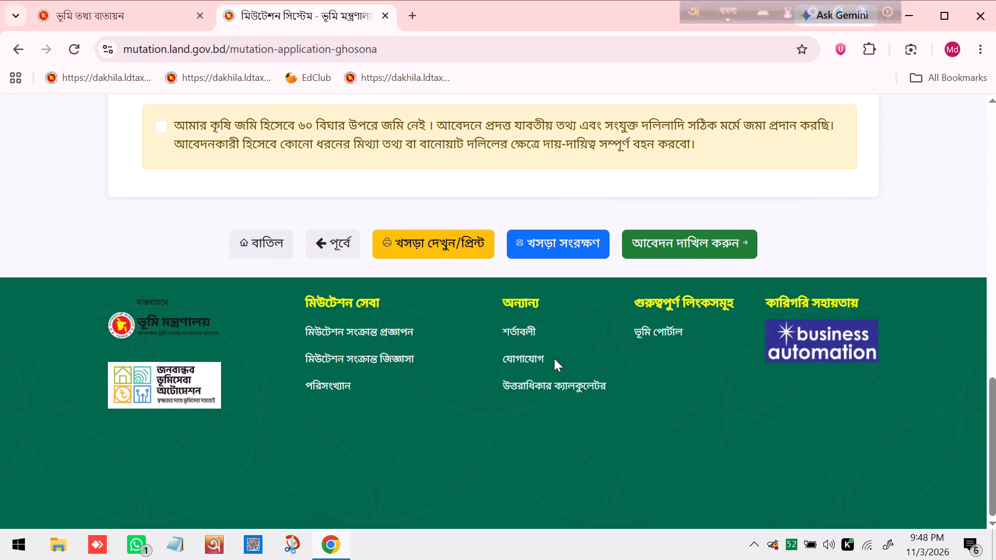
scroll(554, 358, up, 3)
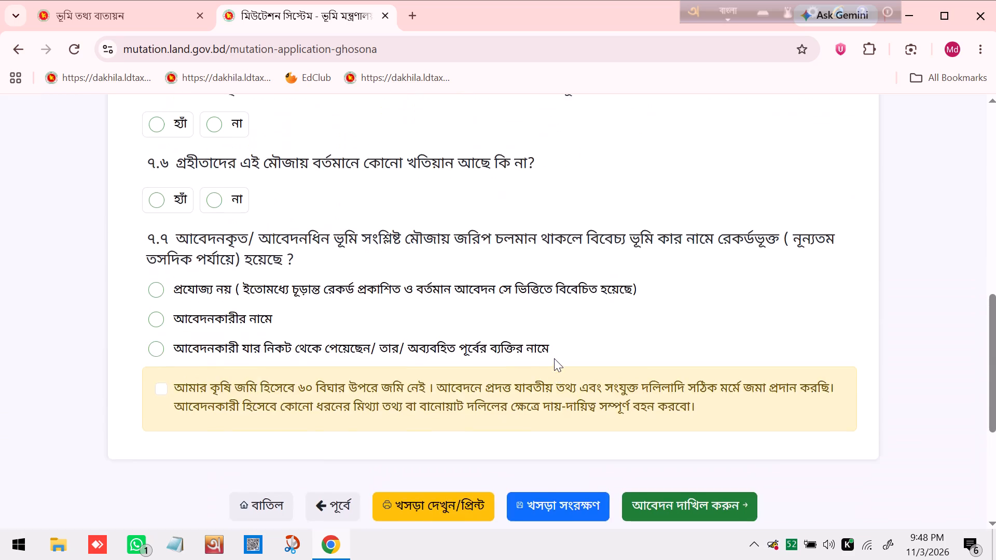
scroll(554, 358, up, 3)
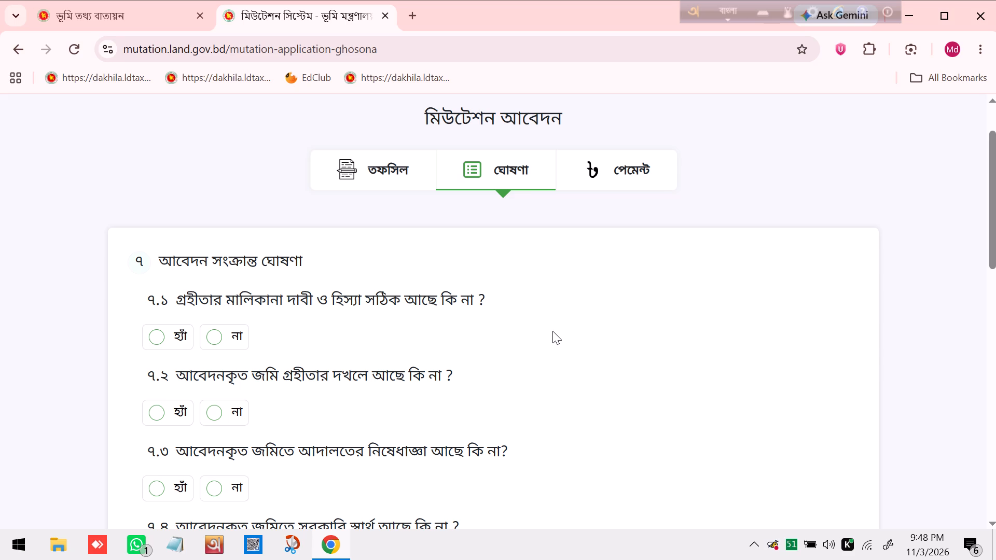
scroll(552, 331, down, 1)
scroll(543, 323, up, 1)
Answer declaration questions ৭.১ and ৭.২ with হ্যাঁ, and questions ৭.৩, ৭.৪ and ৭.৫ with না.
scroll(316, 376, down, 1)
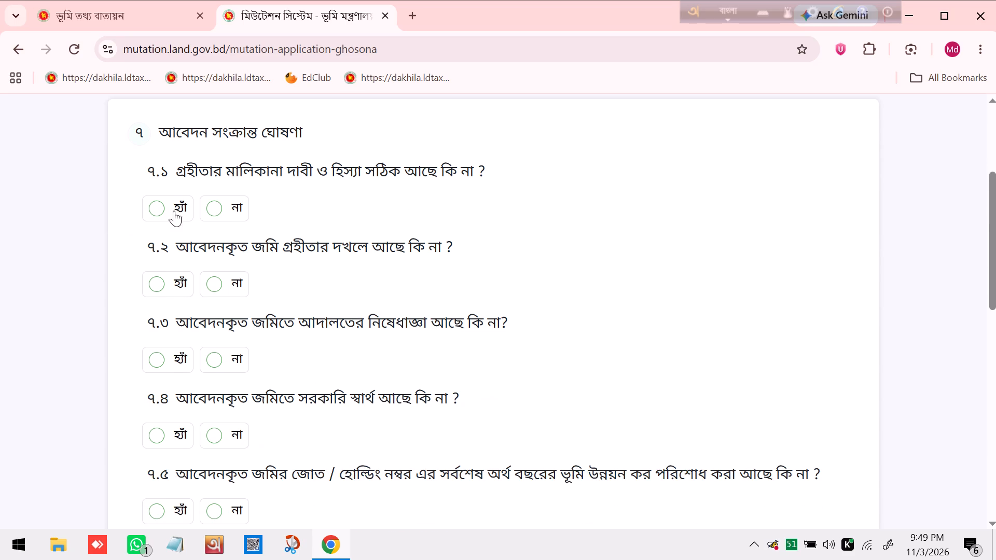
click(157, 209)
click(155, 282)
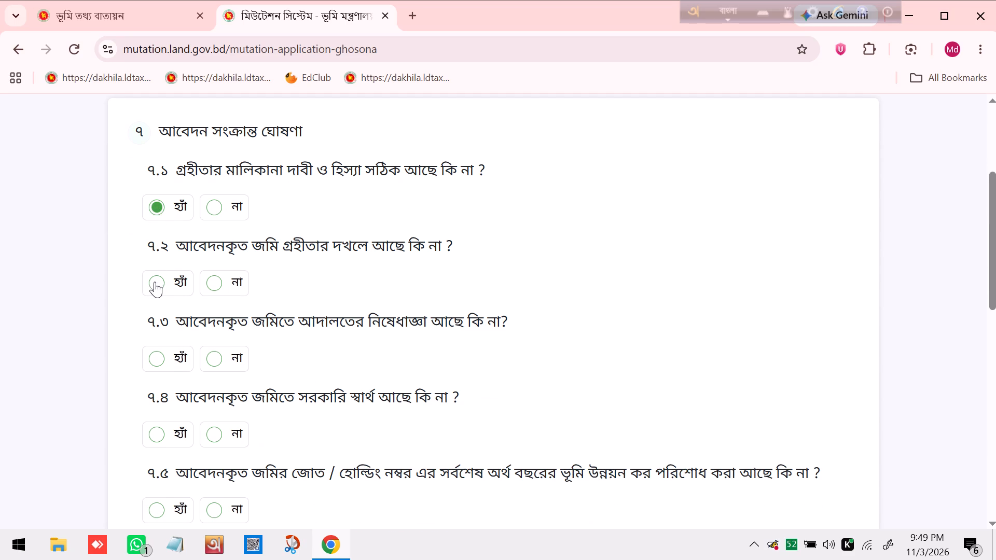
click(212, 355)
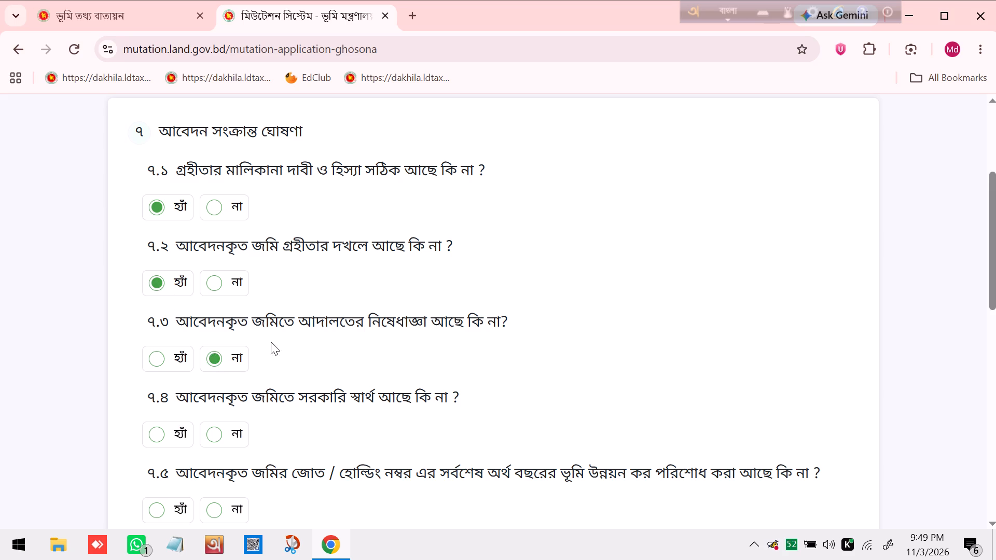
scroll(274, 338, down, 1)
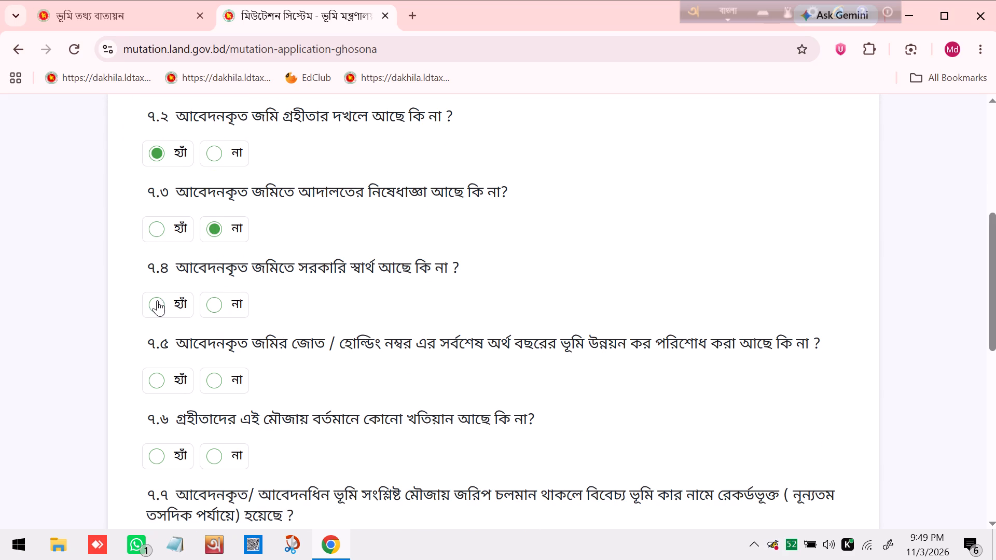
click(156, 303)
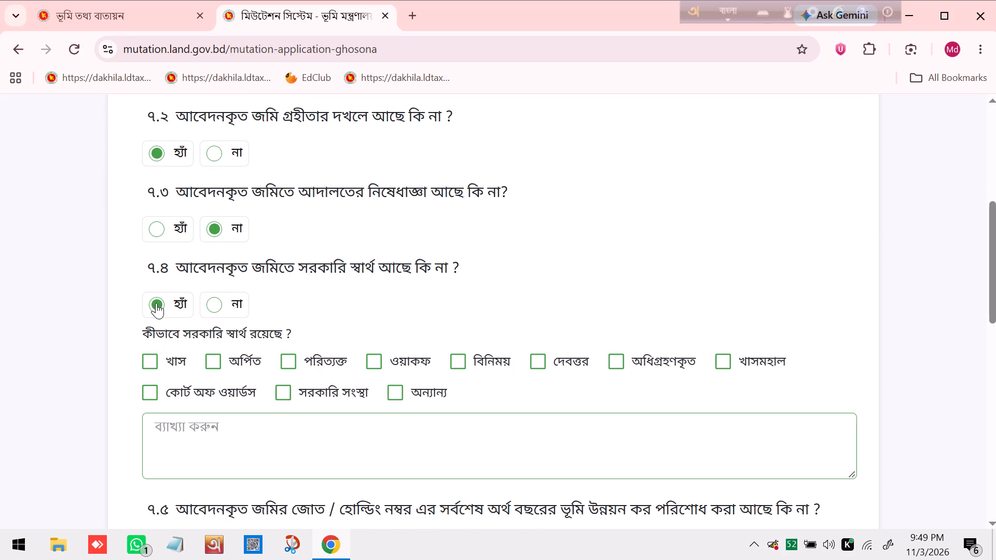
click(213, 303)
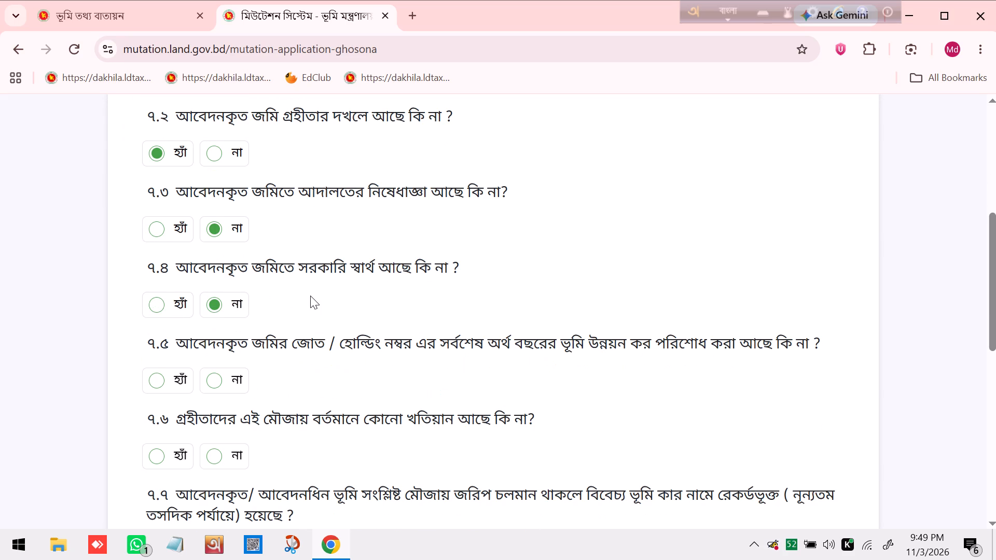
scroll(310, 296, down, 1)
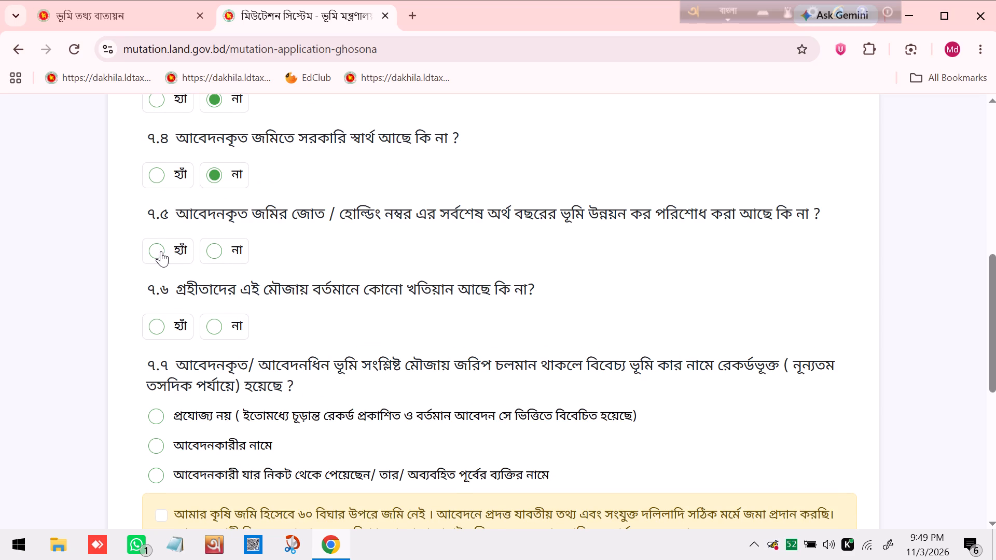
click(213, 248)
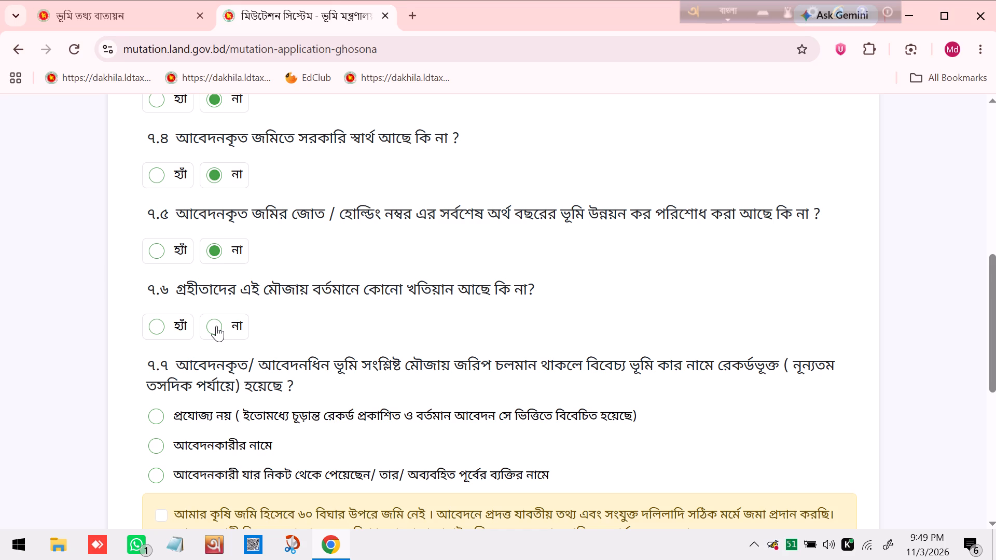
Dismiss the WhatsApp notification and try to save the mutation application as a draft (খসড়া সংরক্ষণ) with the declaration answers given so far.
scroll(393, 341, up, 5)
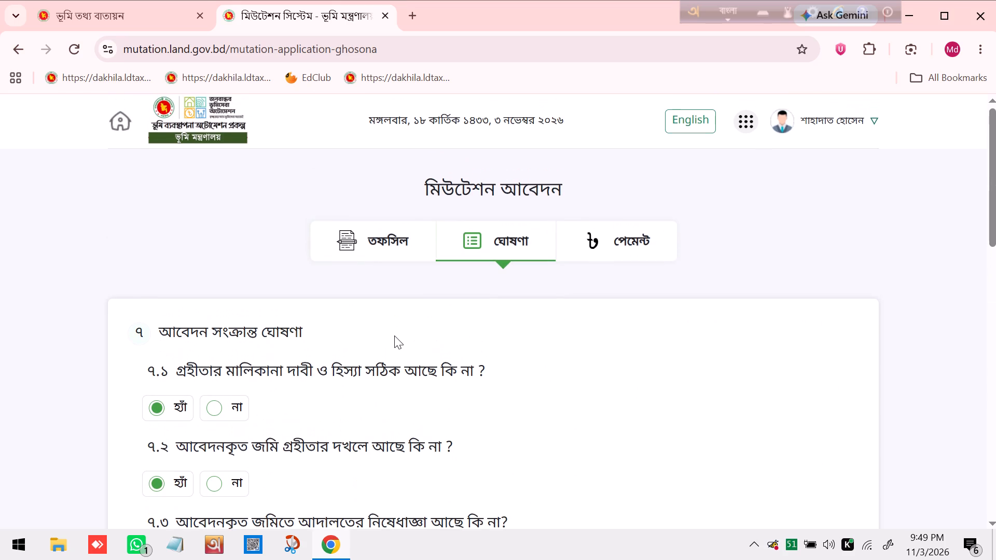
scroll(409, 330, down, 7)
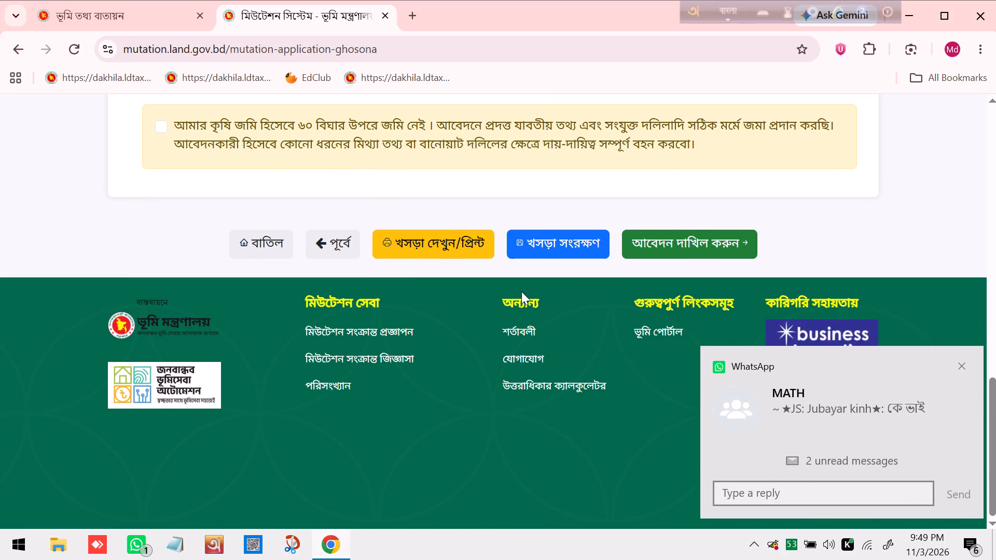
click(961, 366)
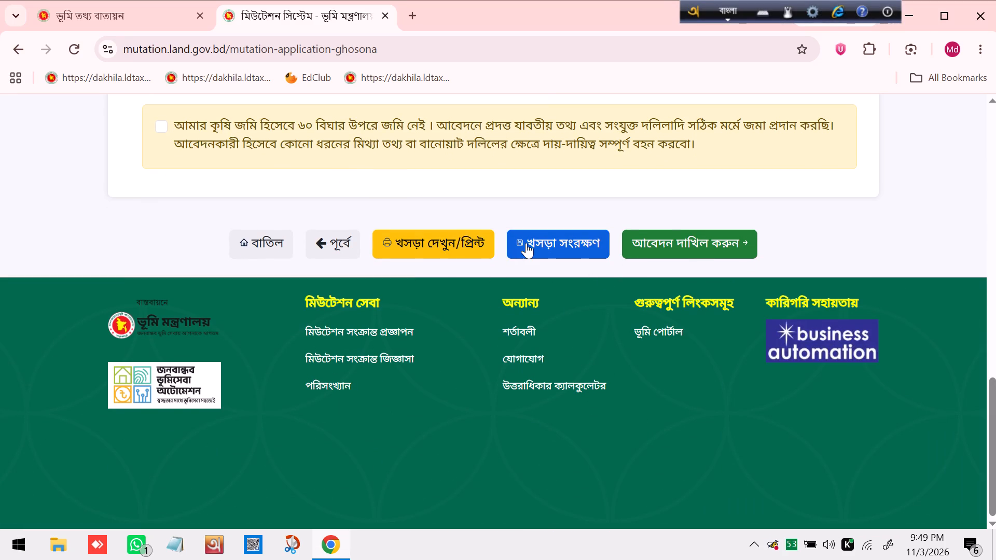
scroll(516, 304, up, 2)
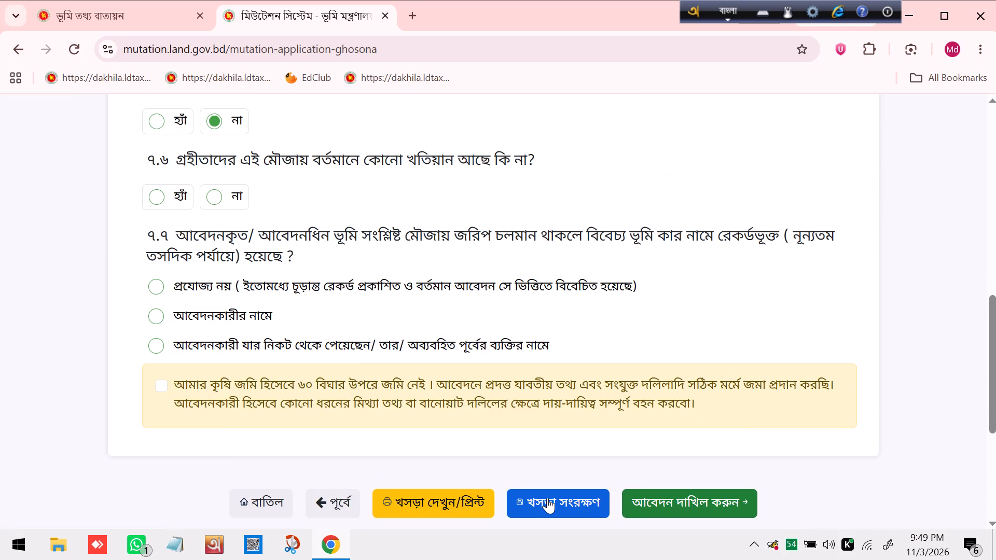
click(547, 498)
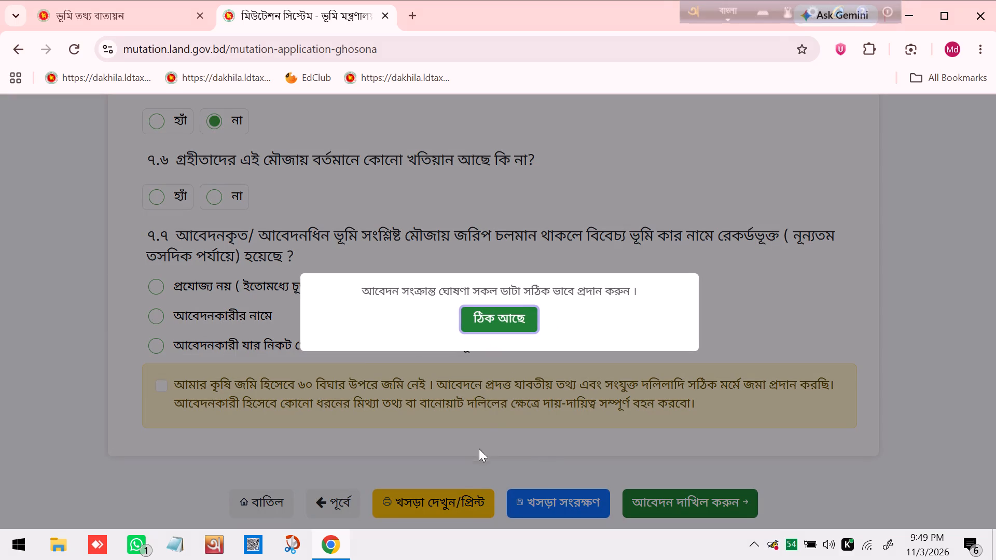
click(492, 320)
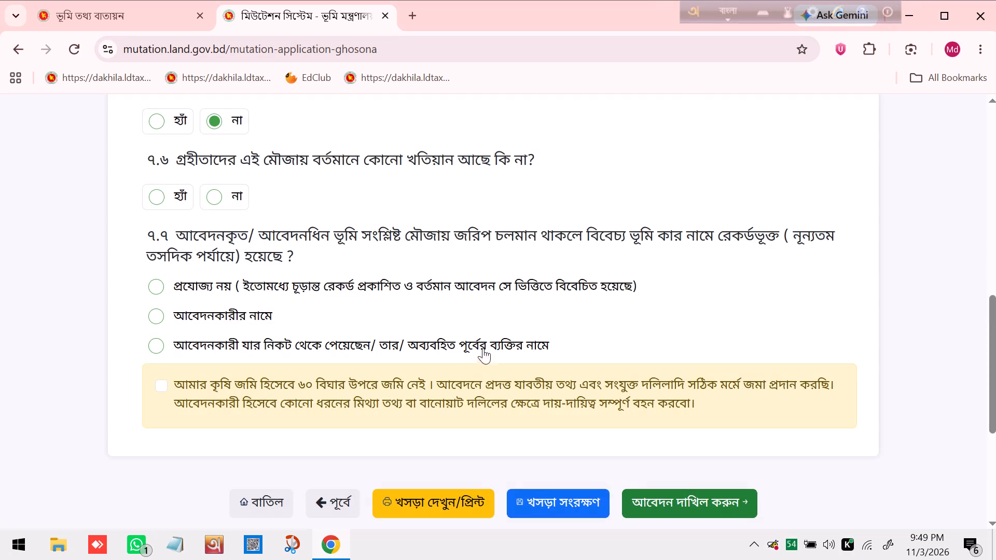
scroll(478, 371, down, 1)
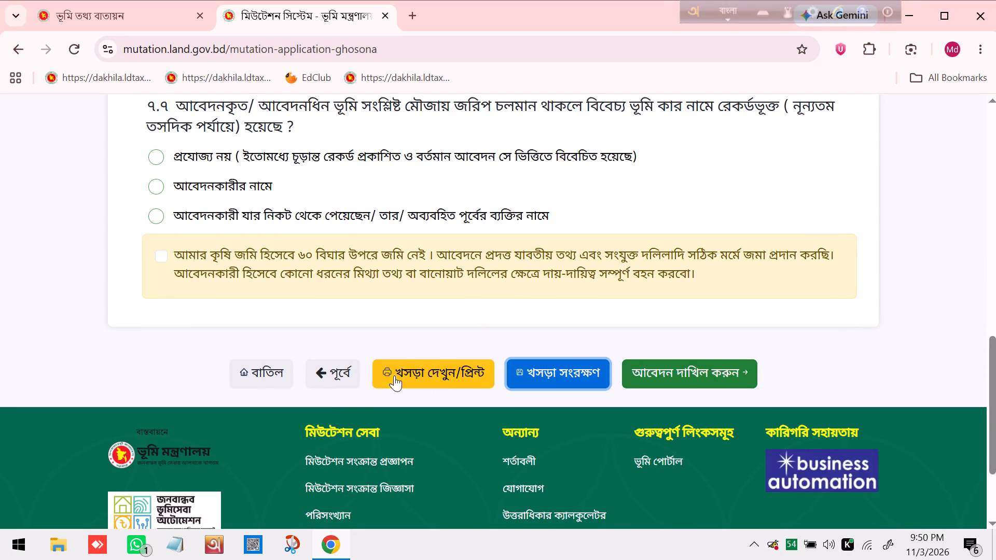
Return to the application's তফসিল stage and review the applicant, deed, land schedule and donor sections.
click(335, 369)
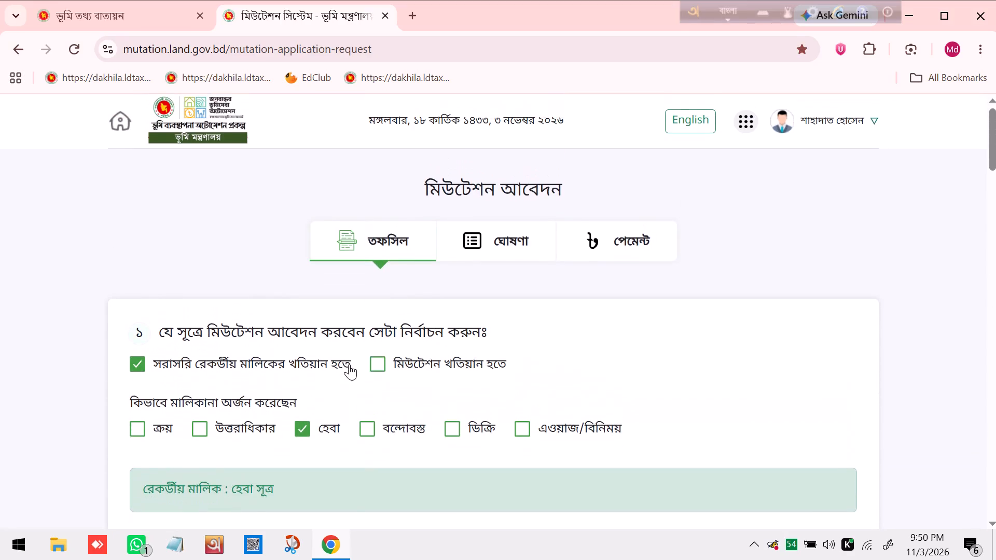
scroll(378, 351, down, 6)
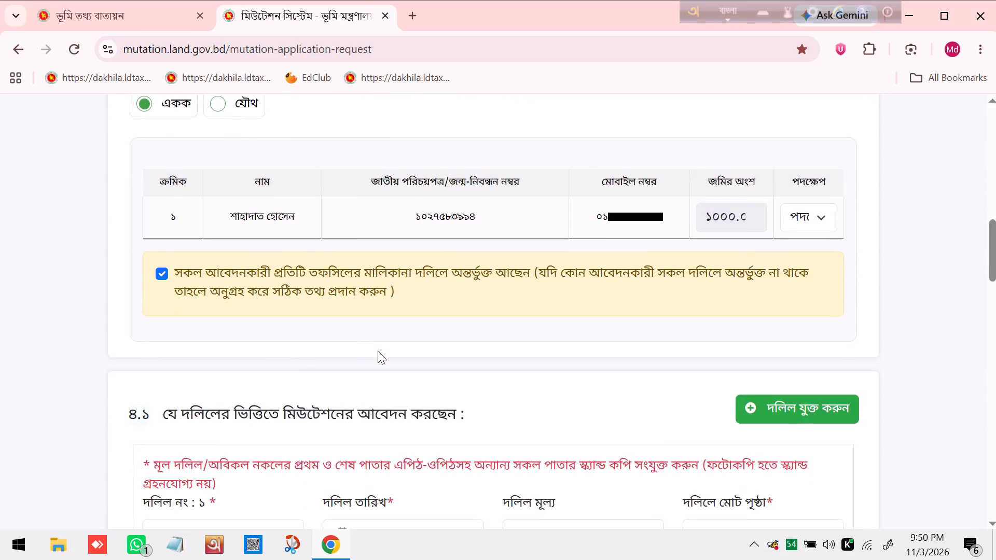
scroll(378, 351, down, 2)
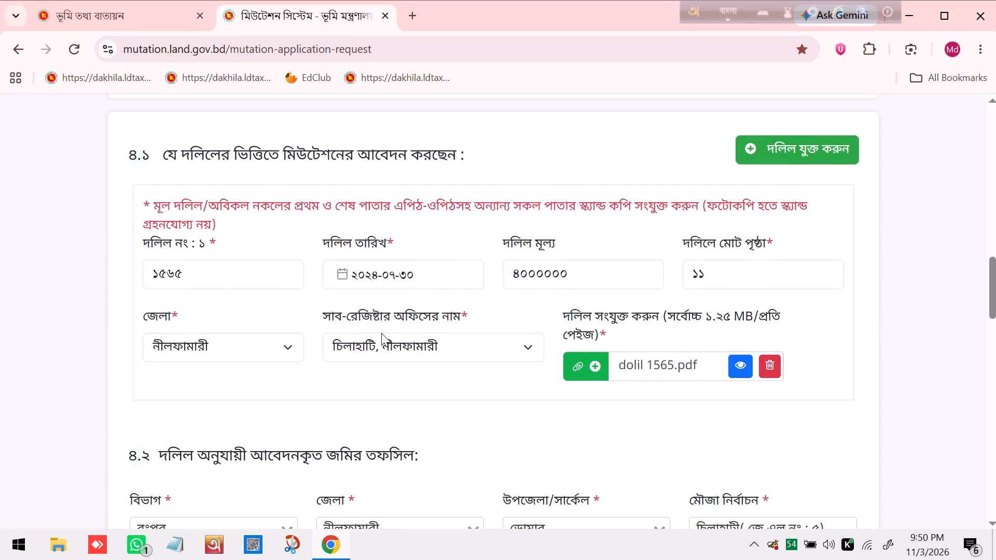
scroll(381, 333, down, 1)
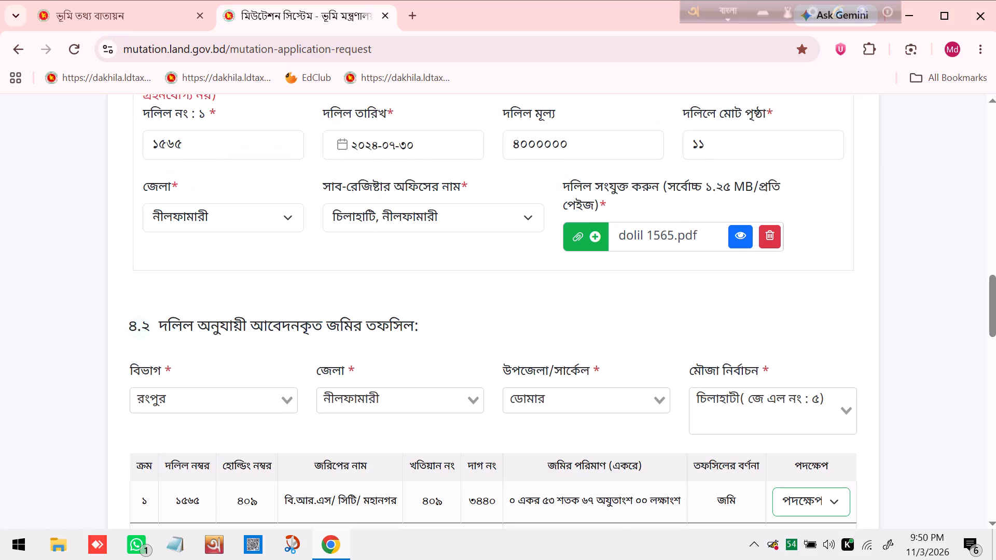
scroll(358, 332, down, 1)
scroll(362, 331, up, 2)
scroll(362, 331, down, 4)
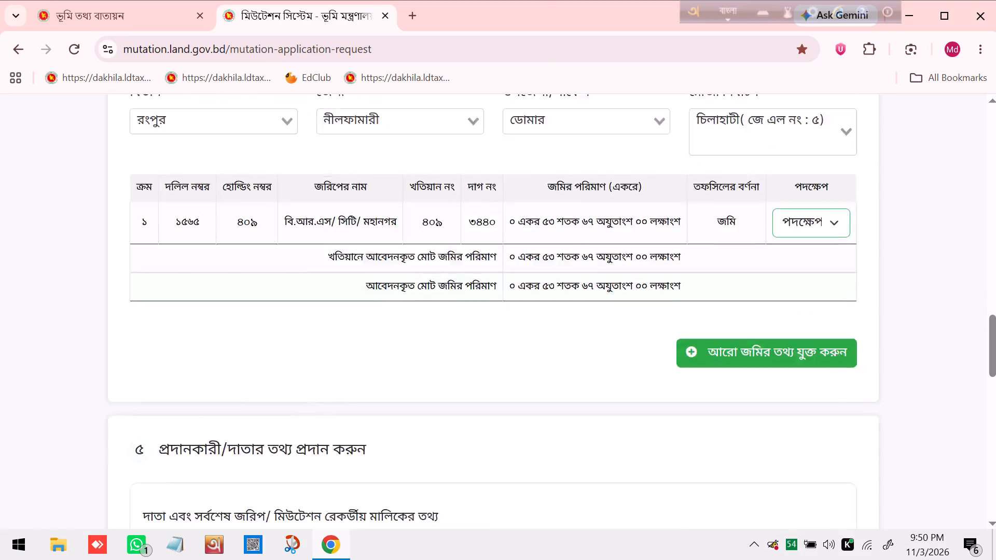
scroll(362, 331, down, 1)
scroll(306, 308, down, 1)
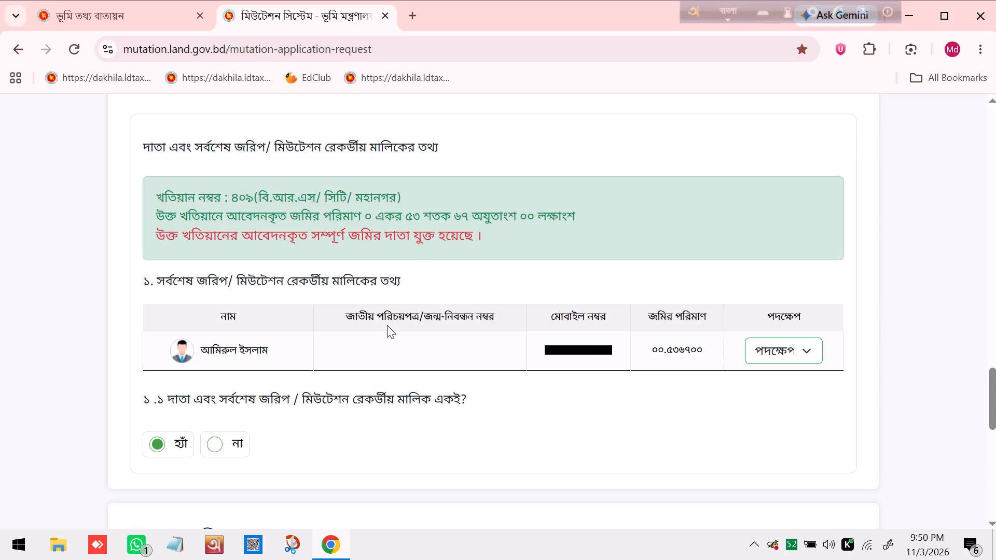
Open the recorded owner's donor entry for editing, review its personal, heir, address and land-share details, and close it without saving.
click(768, 348)
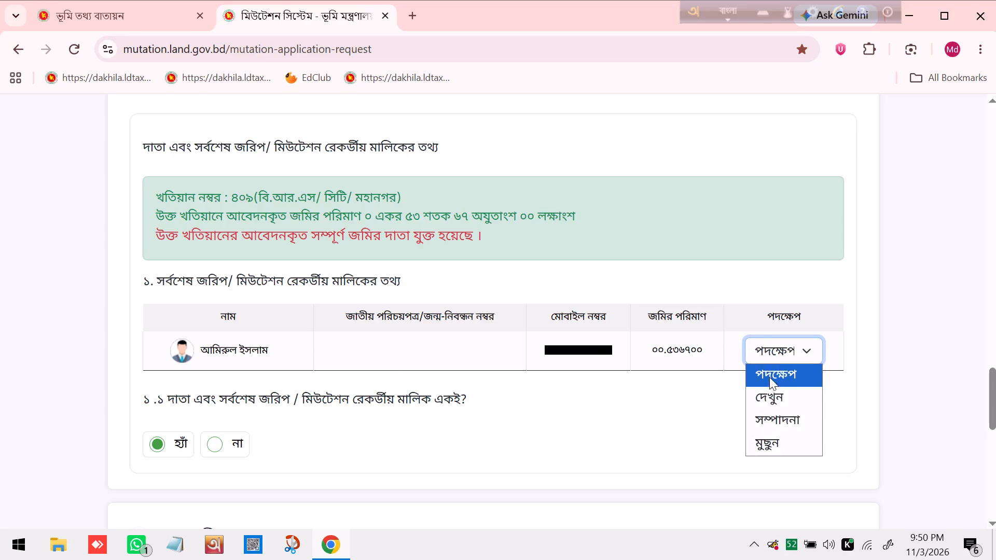
click(768, 415)
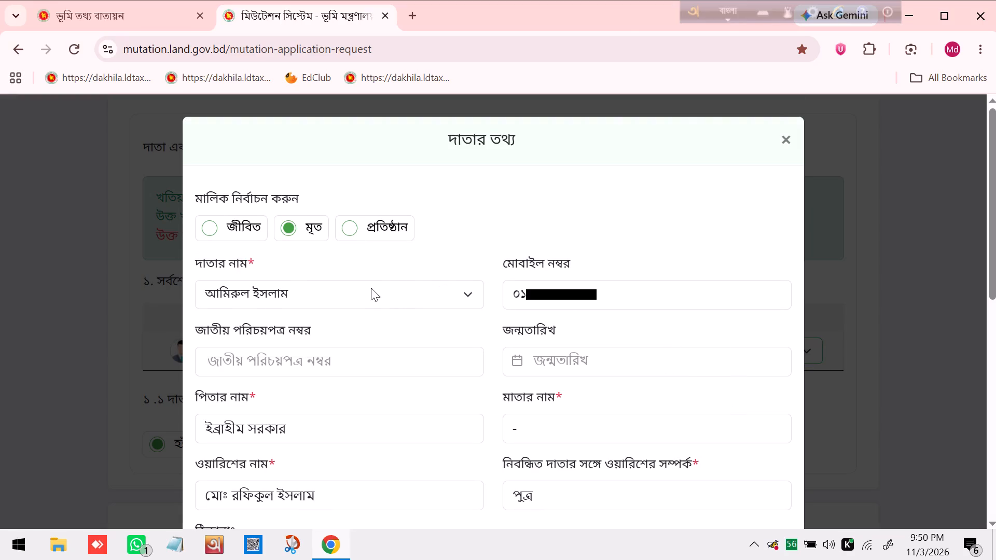
scroll(382, 278, down, 2)
scroll(403, 287, up, 2)
scroll(417, 278, down, 2)
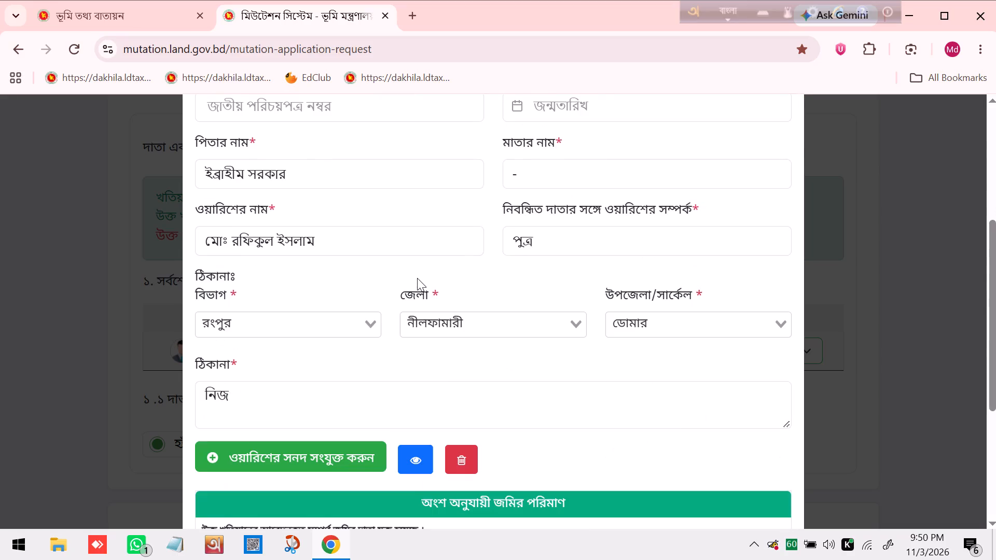
scroll(418, 278, down, 4)
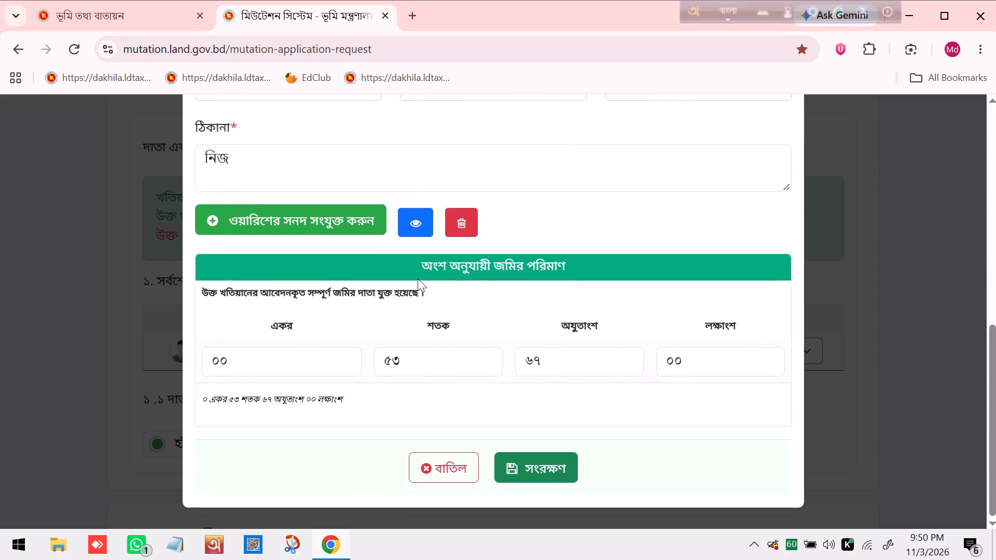
scroll(426, 384, up, 2)
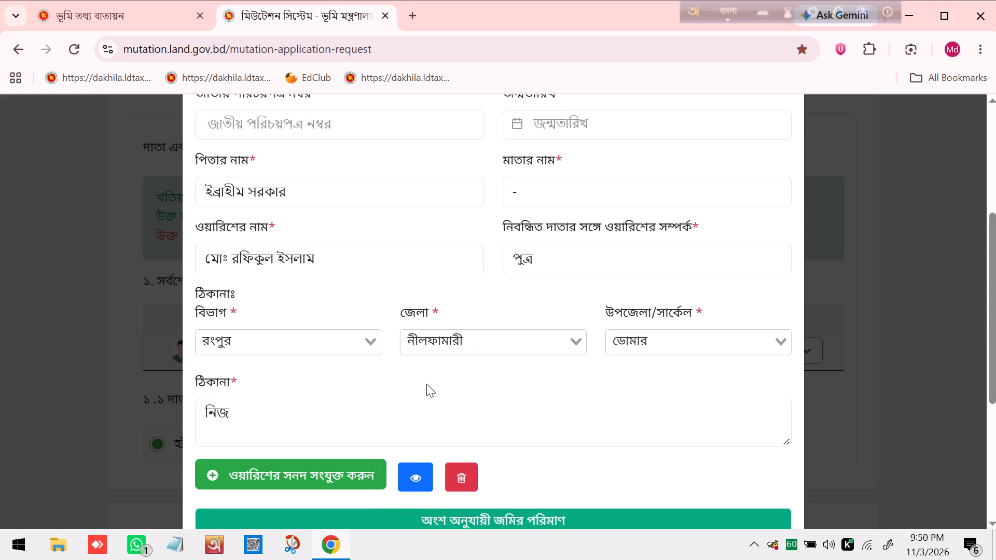
scroll(426, 384, up, 1)
scroll(426, 384, down, 3)
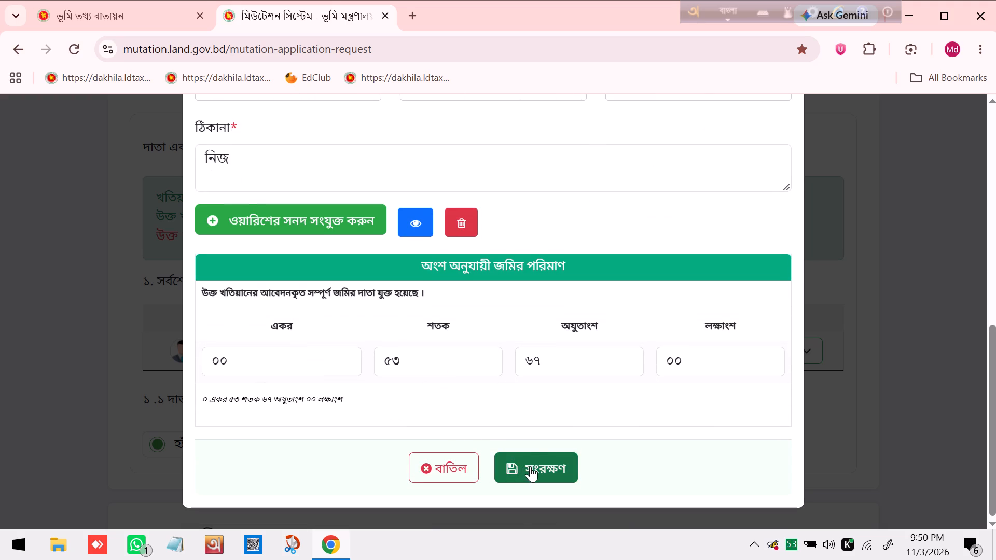
scroll(530, 443, up, 5)
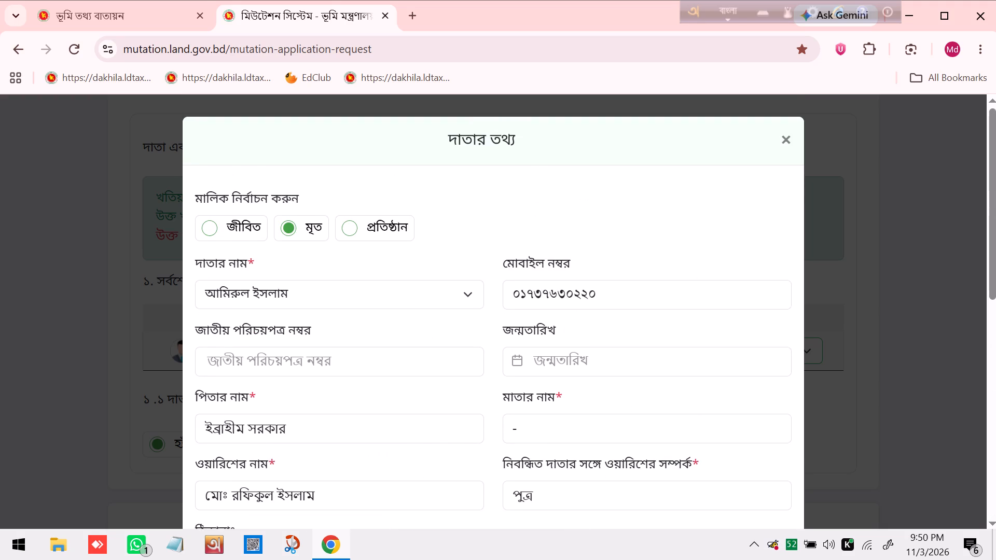
scroll(534, 419, down, 2)
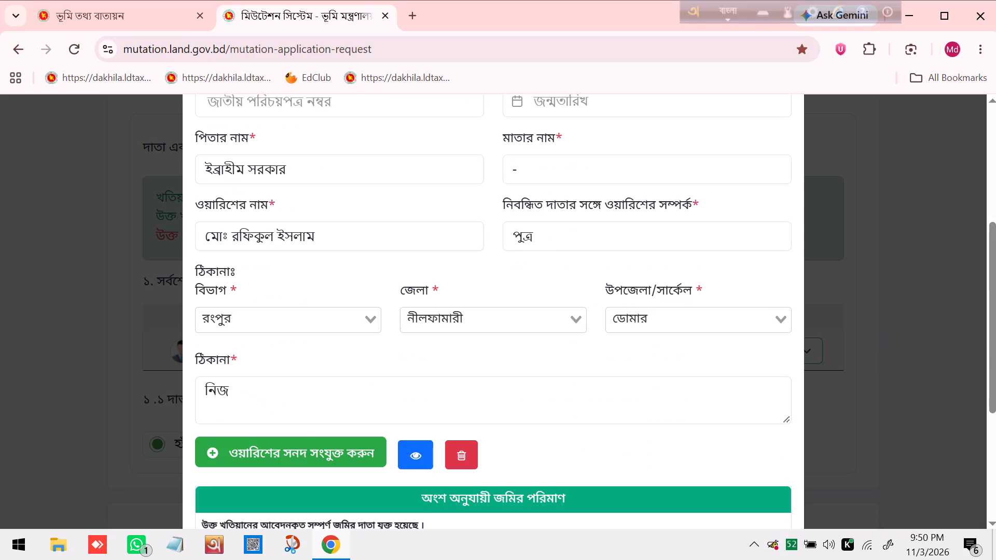
scroll(534, 419, down, 2)
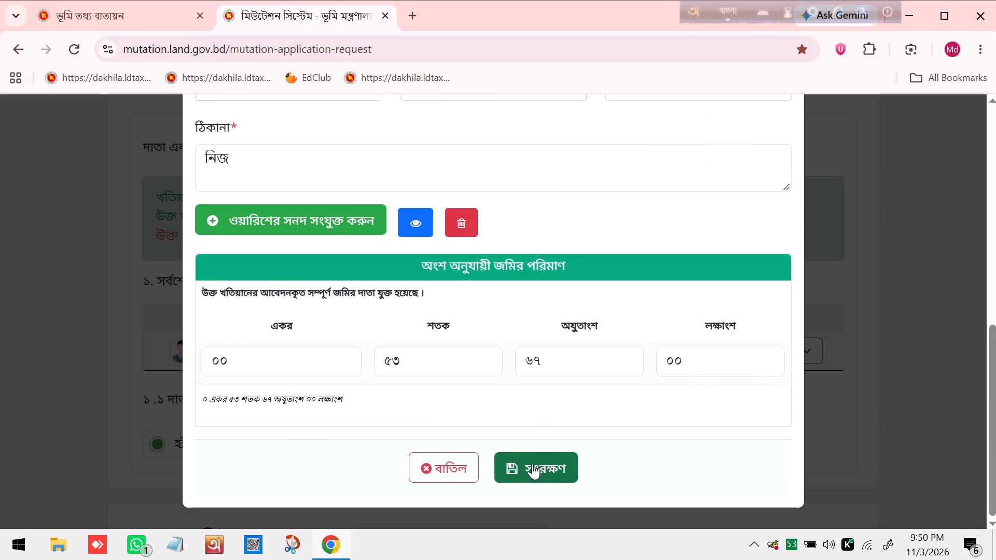
scroll(540, 425, up, 3)
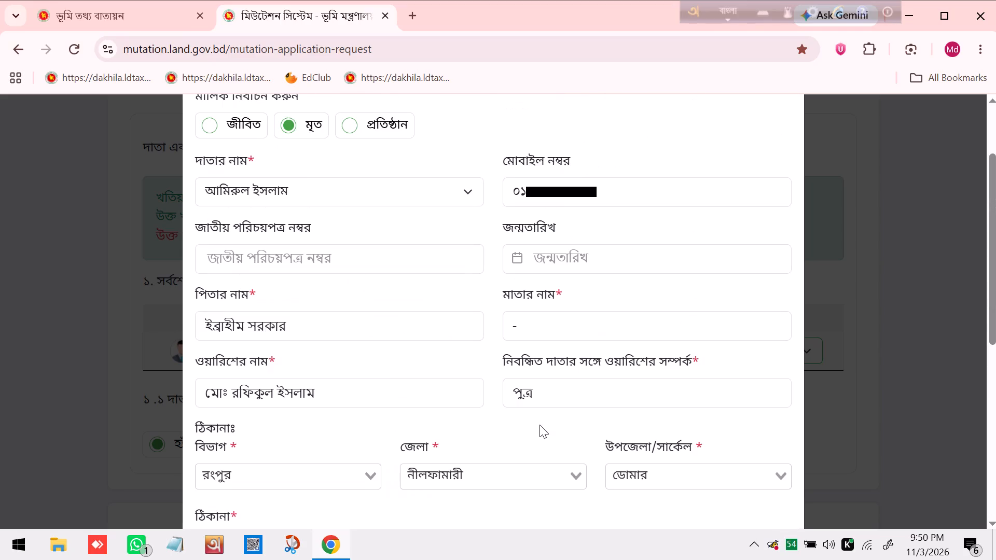
scroll(539, 425, up, 2)
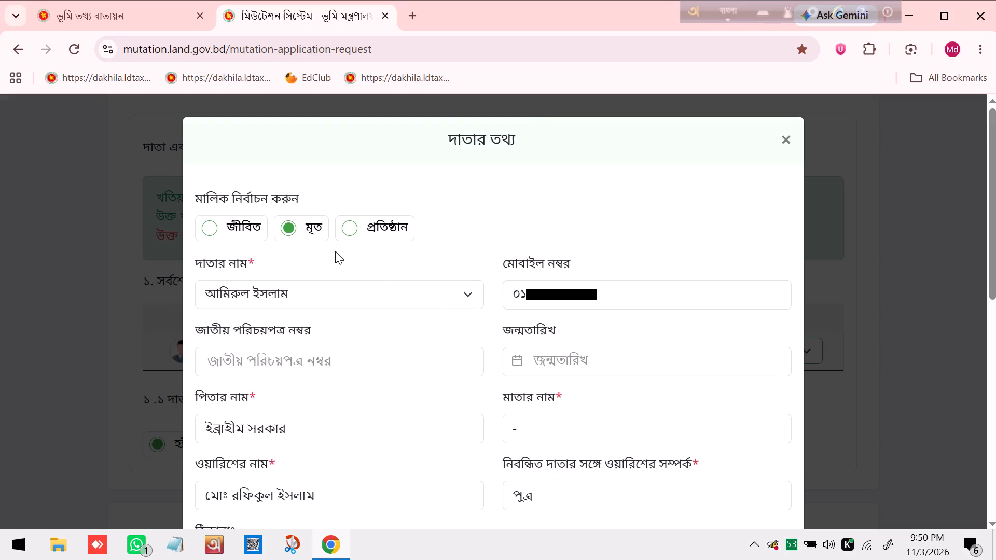
click(786, 137)
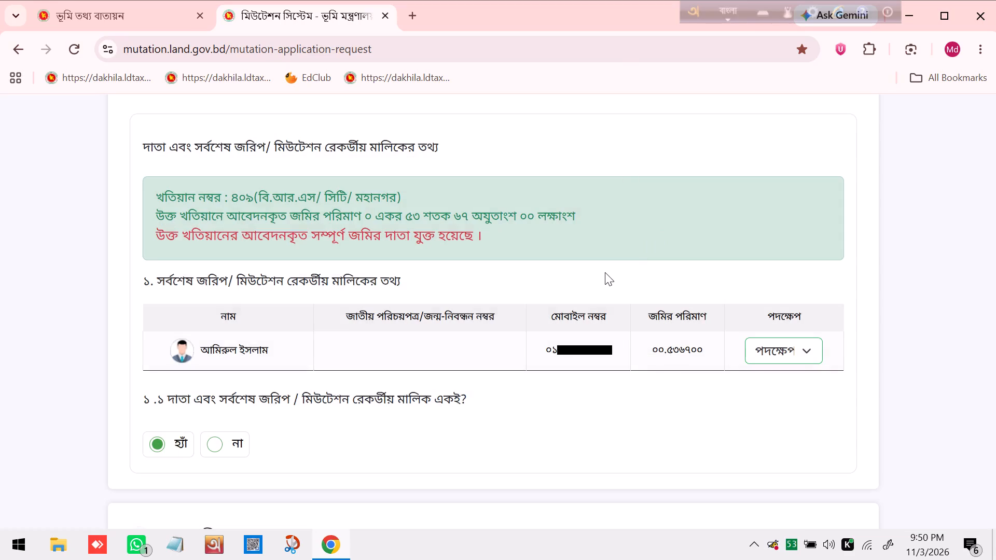
Answer না to question ১.১ on whether the donor and recorded owner are the same, and open a new donor entry.
scroll(547, 298, down, 1)
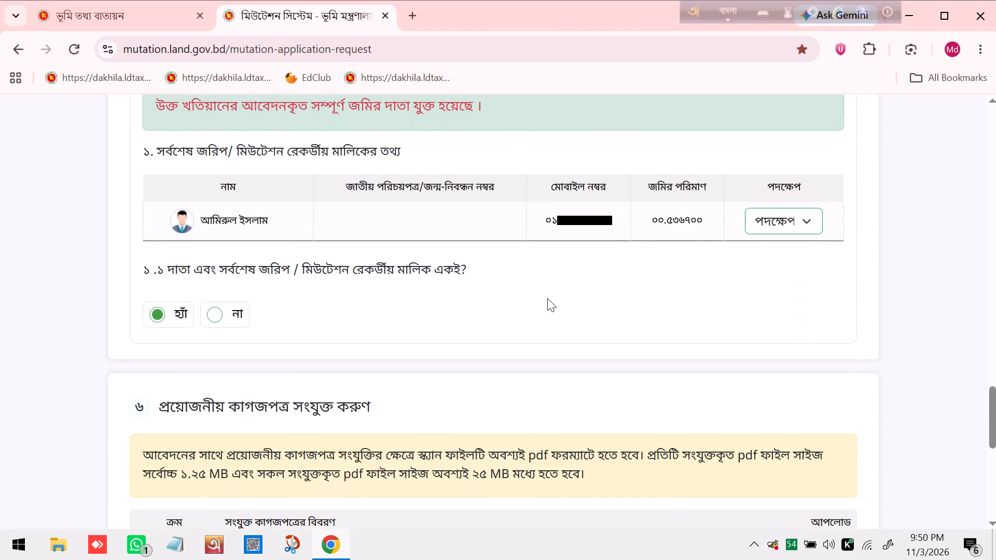
scroll(453, 302, down, 1)
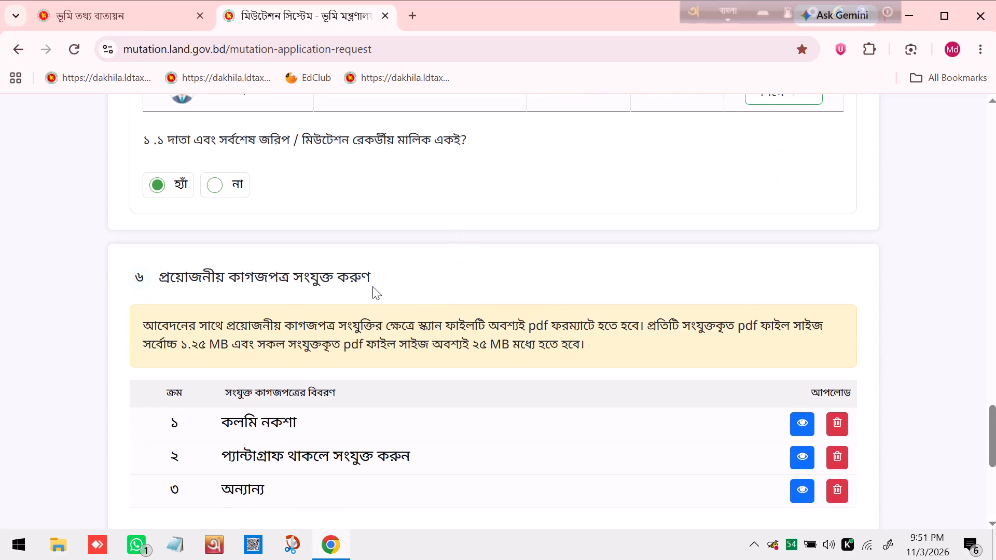
scroll(373, 277, up, 1)
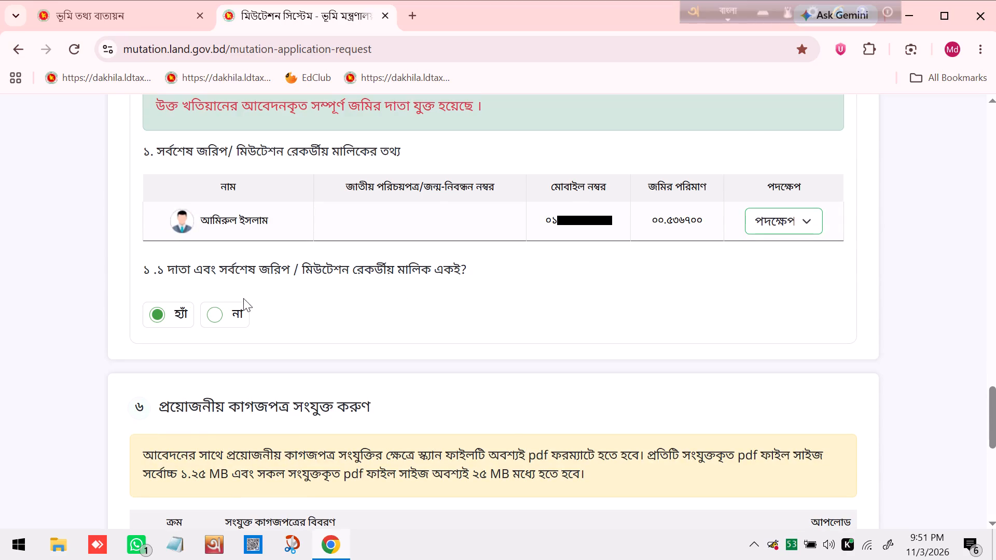
click(210, 313)
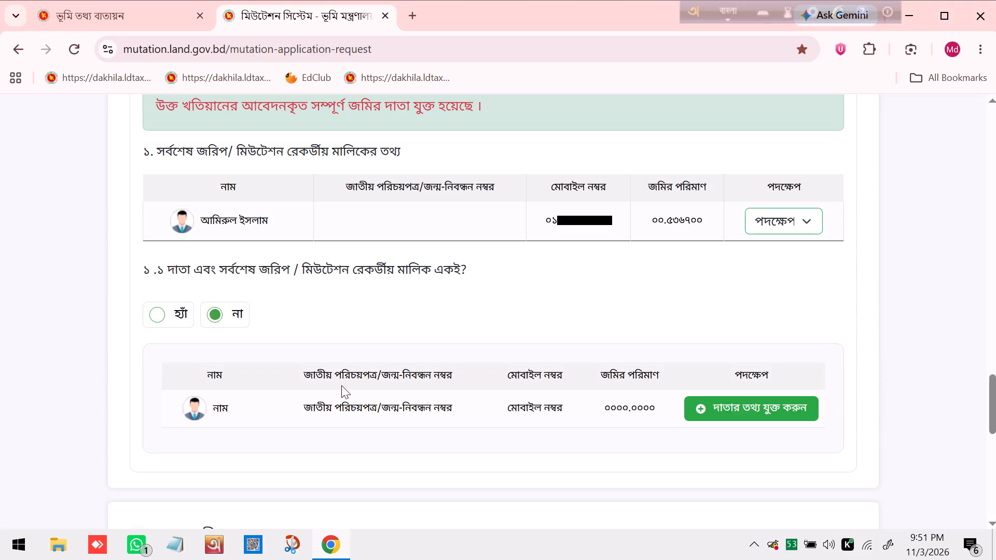
click(733, 405)
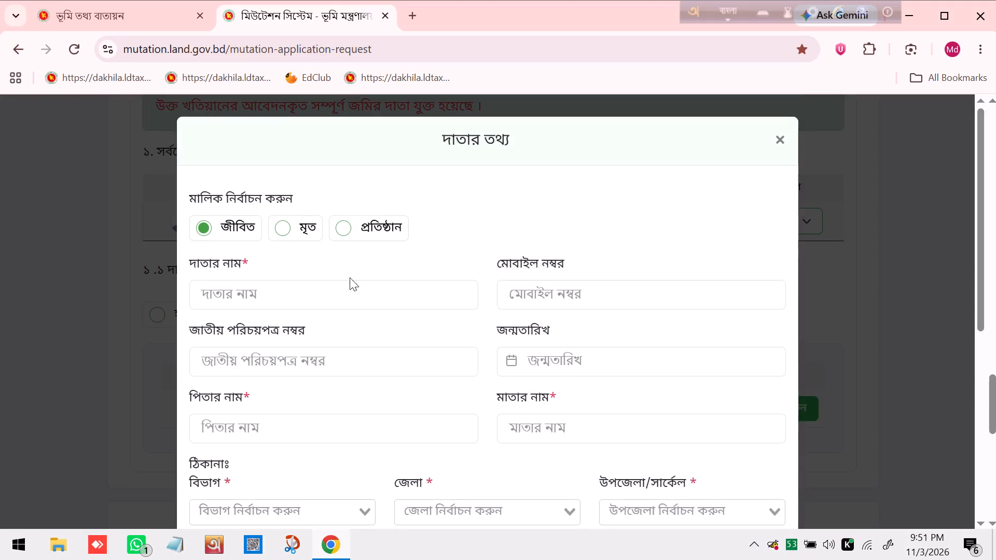
Examine the blank donor form's owner type, personal, address and land-share fields.
scroll(464, 271, down, 3)
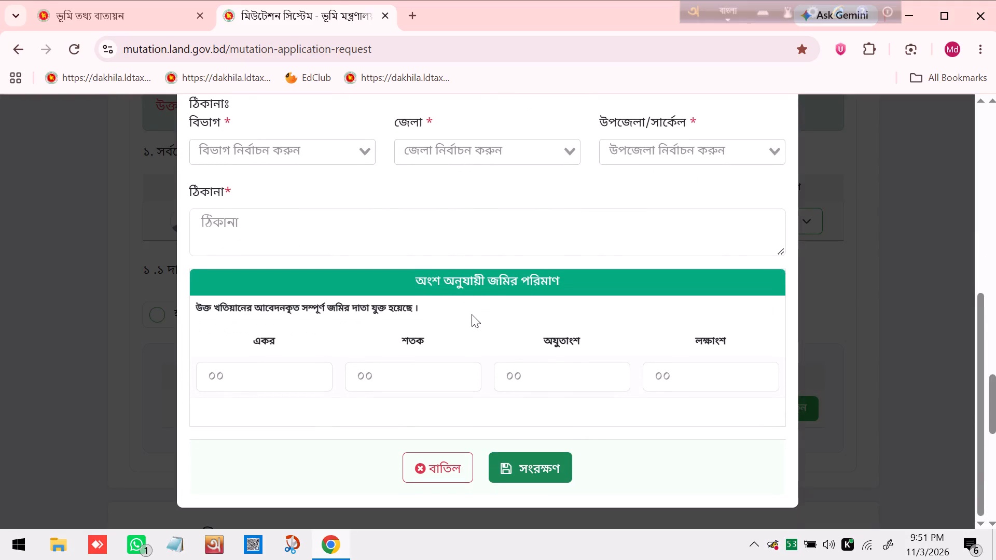
scroll(472, 314, up, 2)
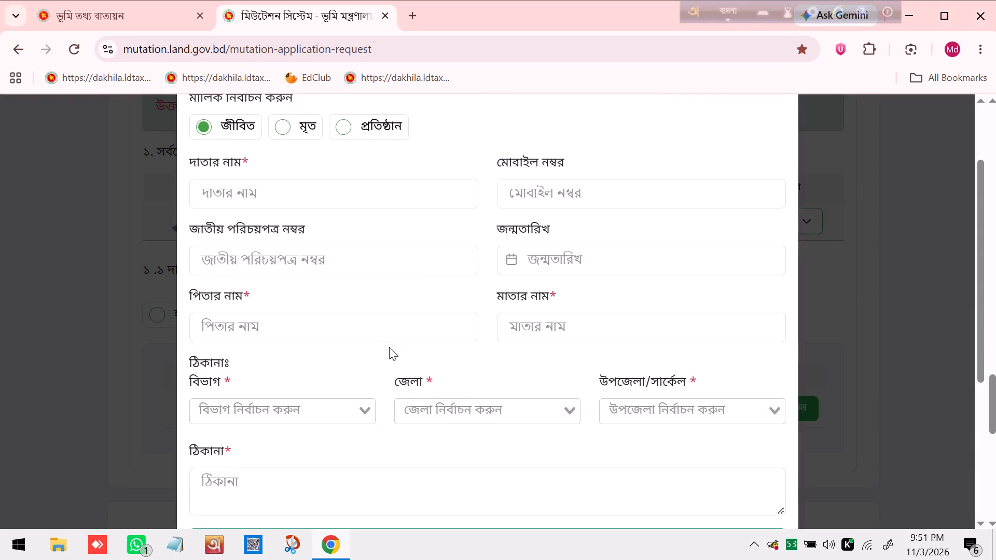
scroll(395, 345, up, 1)
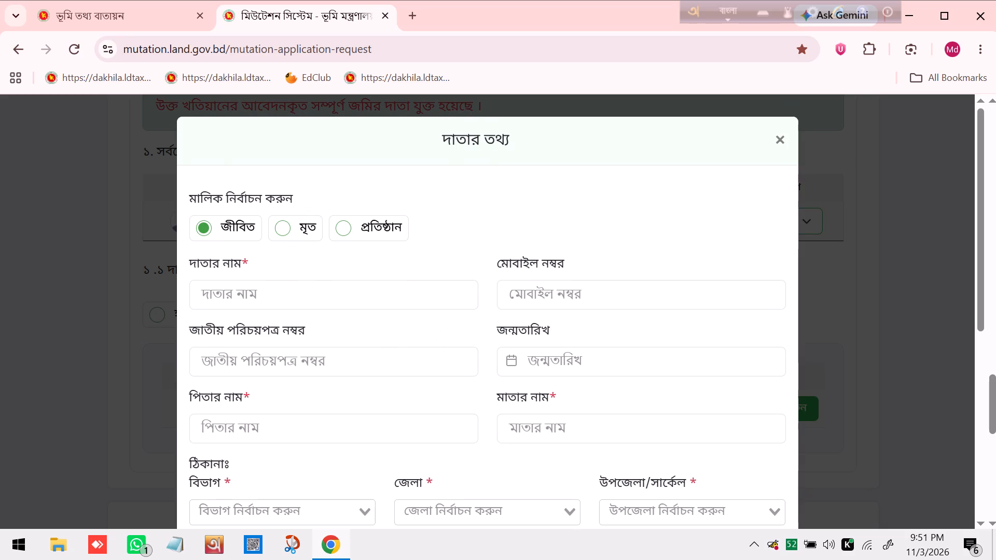
scroll(445, 390, down, 1)
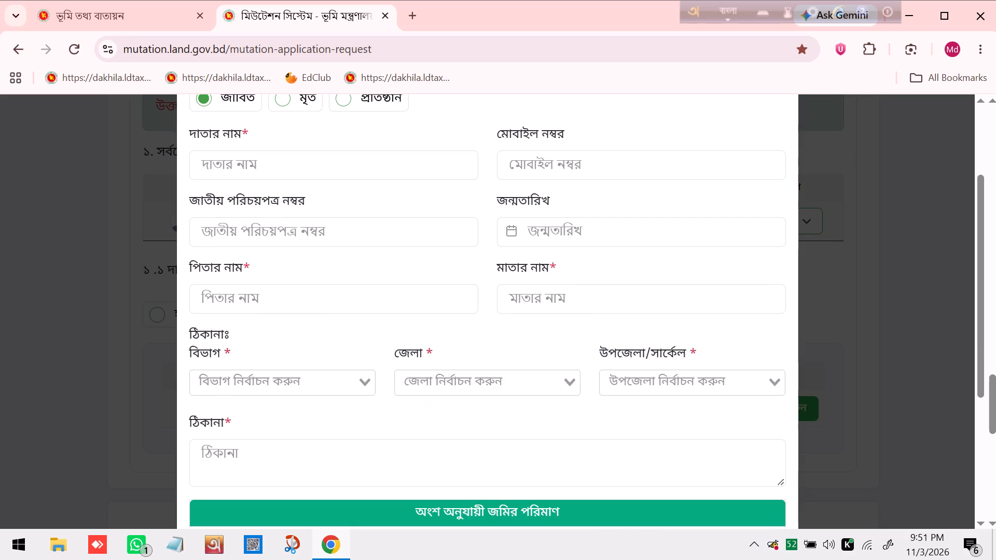
scroll(445, 390, down, 1)
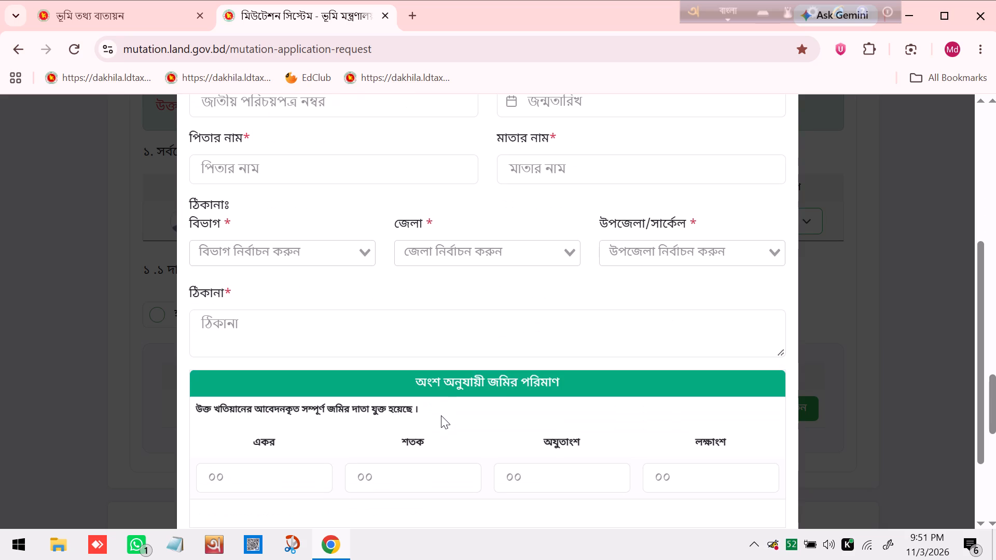
scroll(436, 423, down, 2)
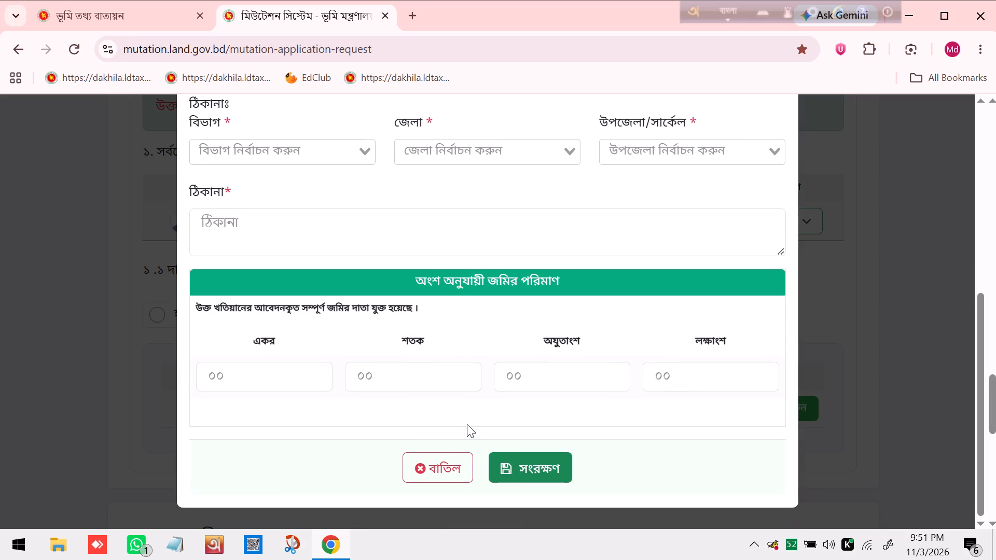
scroll(467, 424, up, 1)
scroll(467, 424, down, 1)
scroll(466, 422, up, 2)
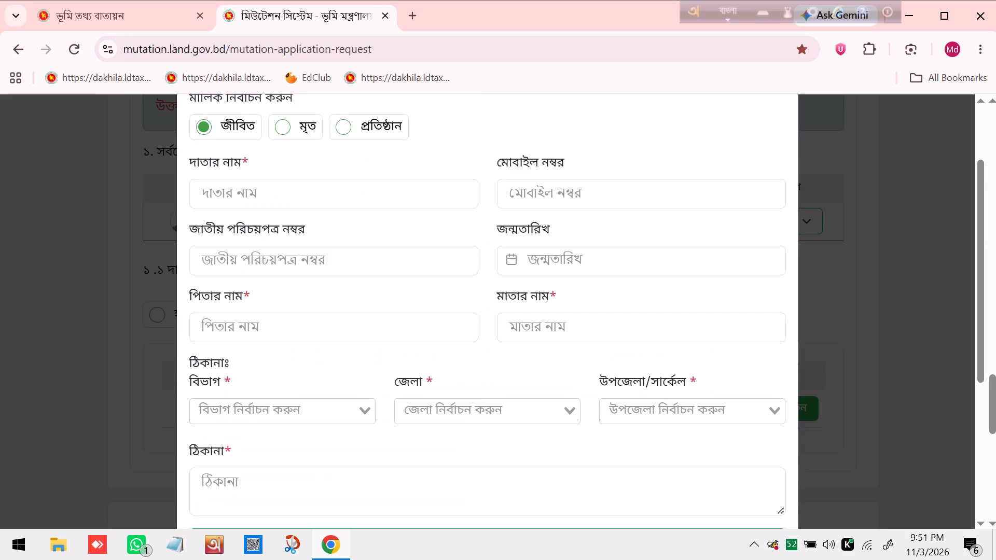
scroll(419, 399, up, 1)
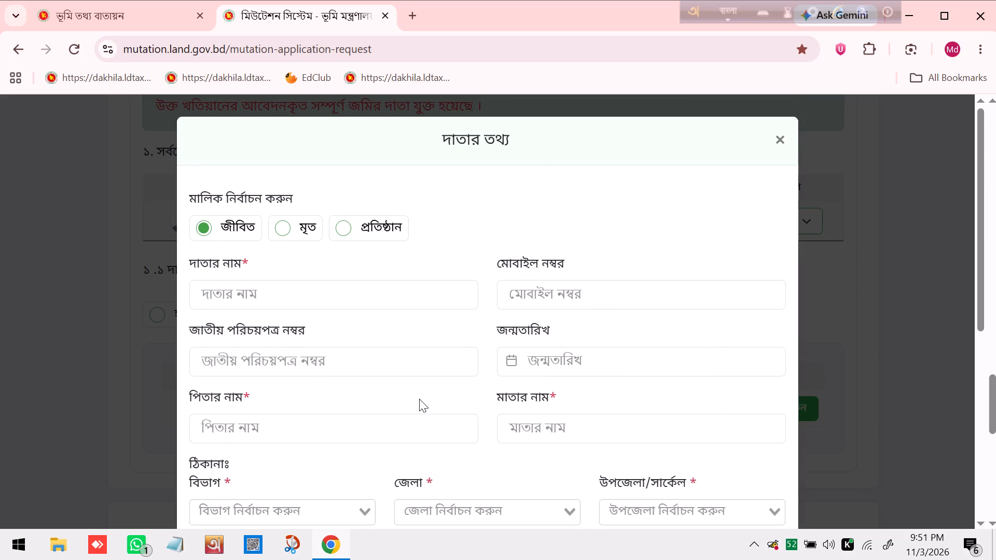
scroll(419, 399, up, 1)
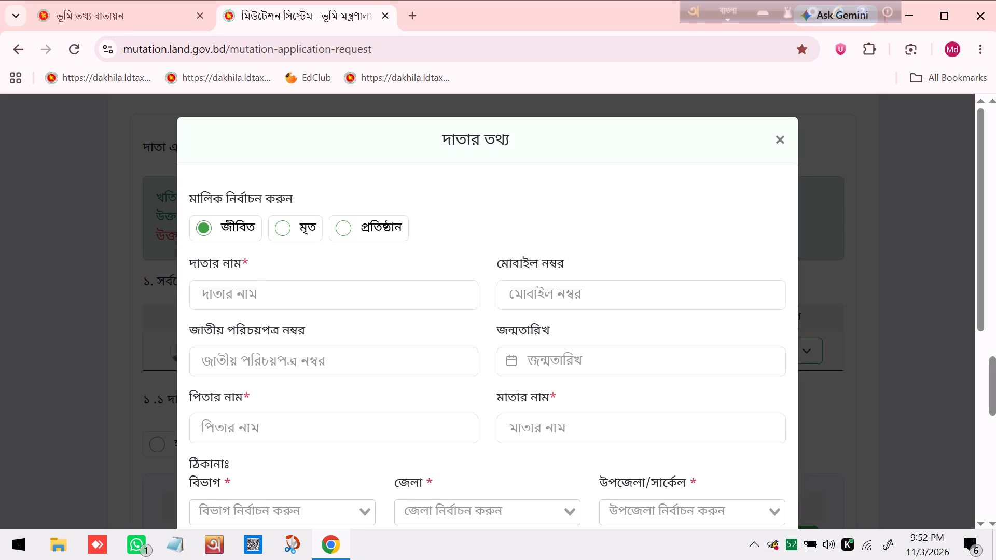
Enter the donor's name in Bangla and fill in the mobile number from the first saved suggestion.
click(382, 295)
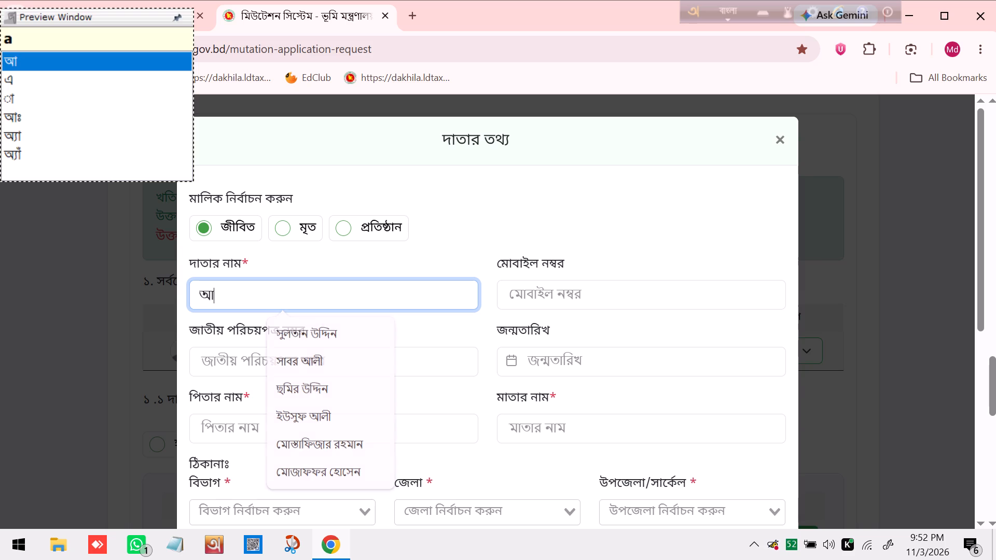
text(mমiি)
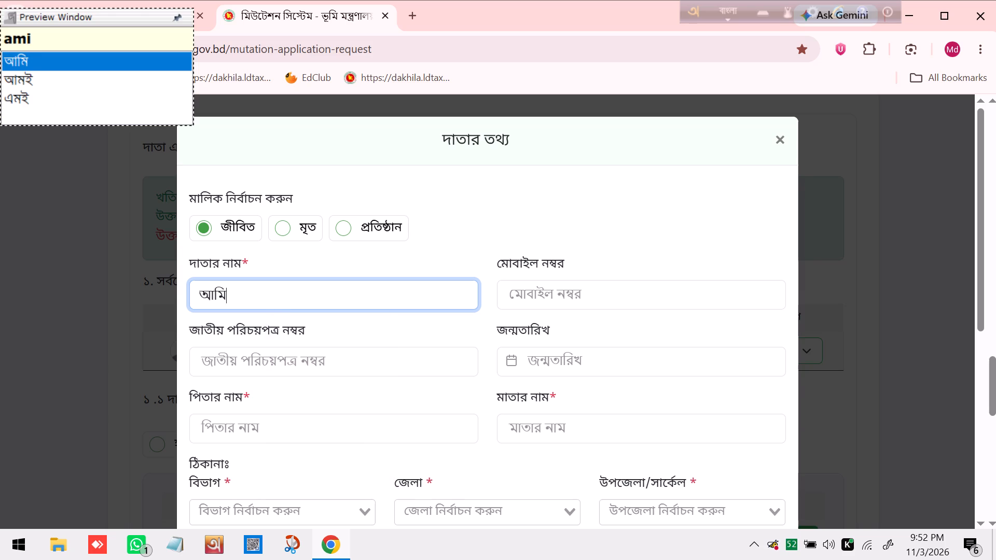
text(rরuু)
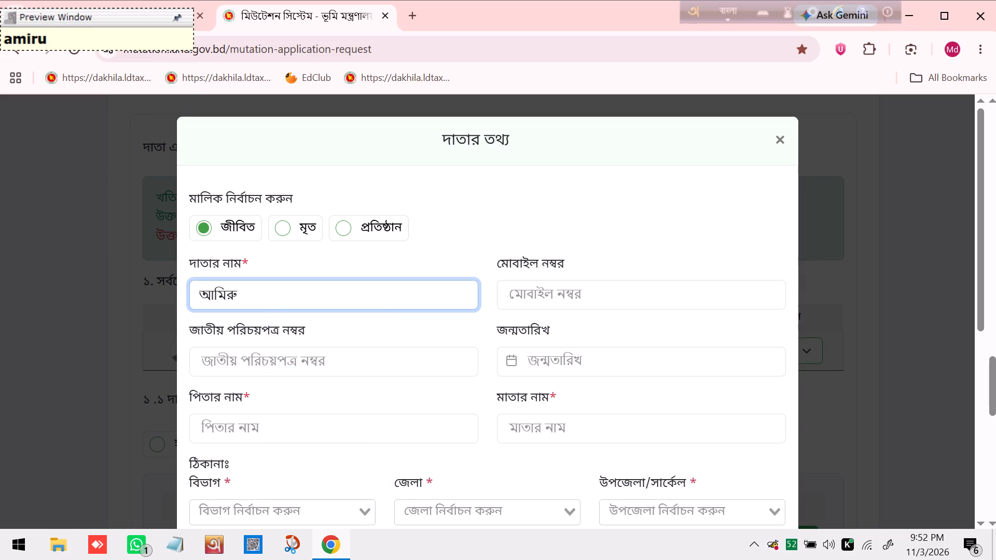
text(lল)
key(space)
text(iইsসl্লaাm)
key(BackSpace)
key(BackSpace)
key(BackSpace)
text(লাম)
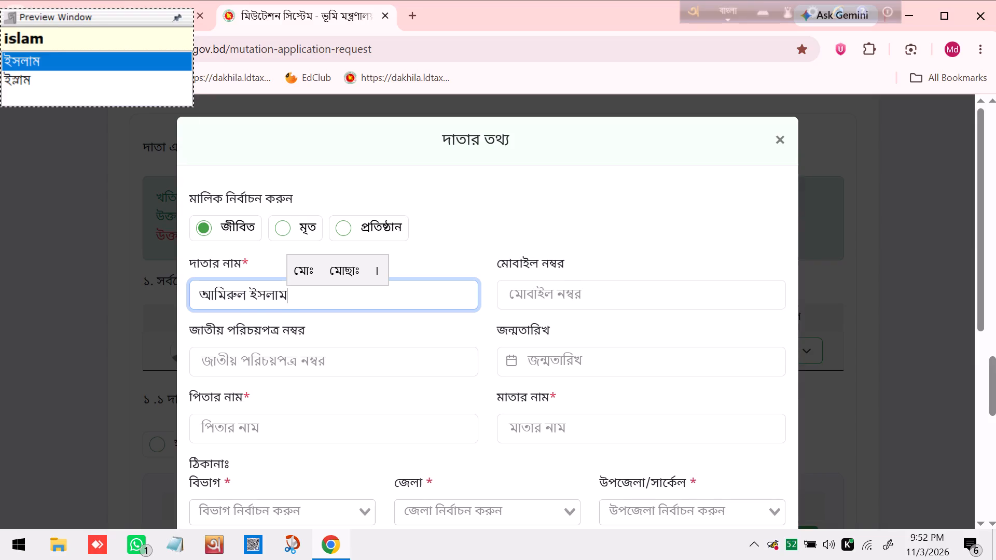
click(607, 297)
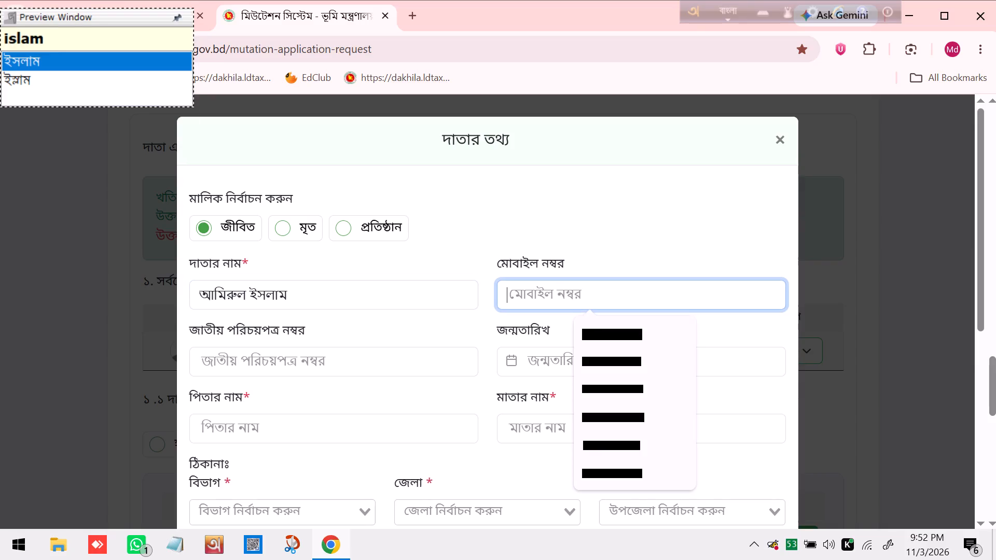
click(612, 331)
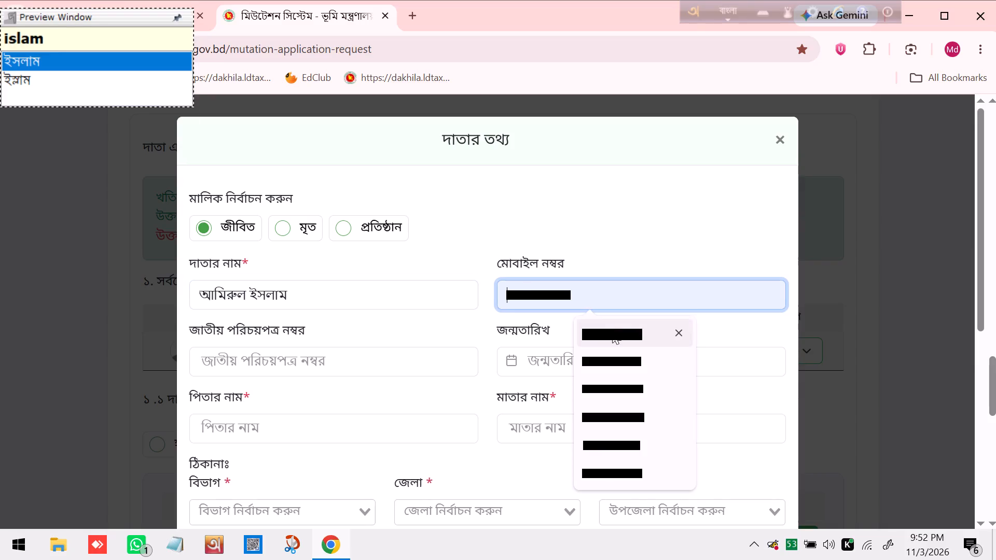
Enter the donor's father's name in Bangla and fill the mother's name with "-".
click(349, 429)
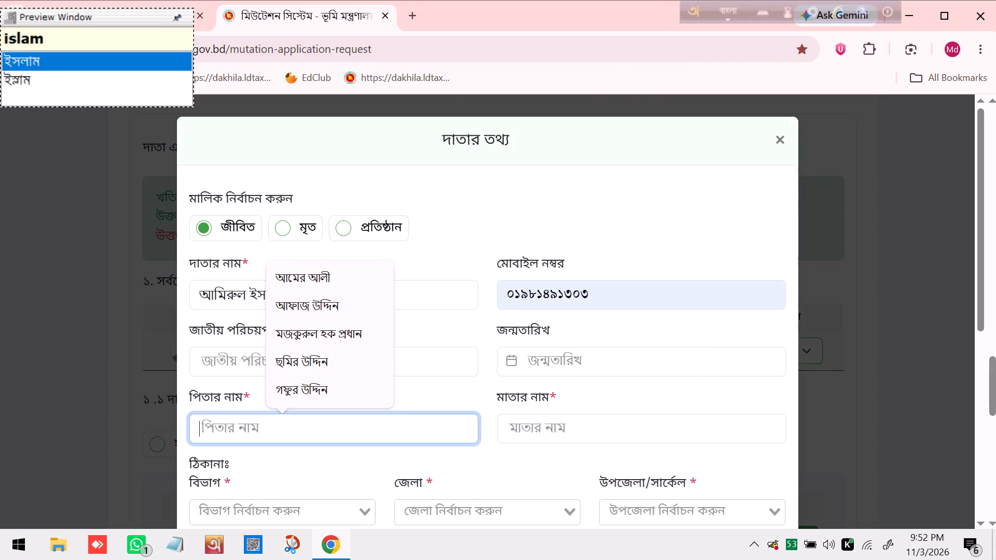
key(Right)
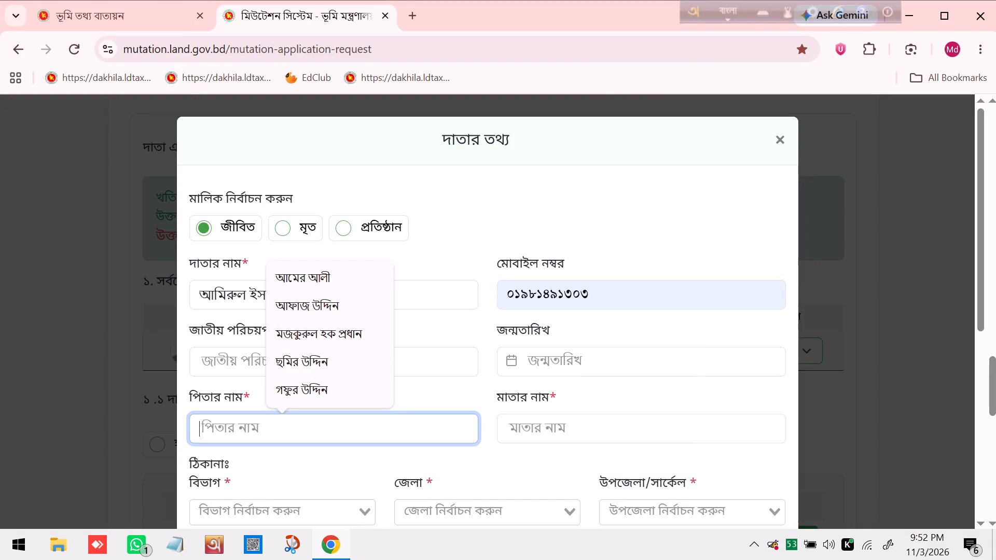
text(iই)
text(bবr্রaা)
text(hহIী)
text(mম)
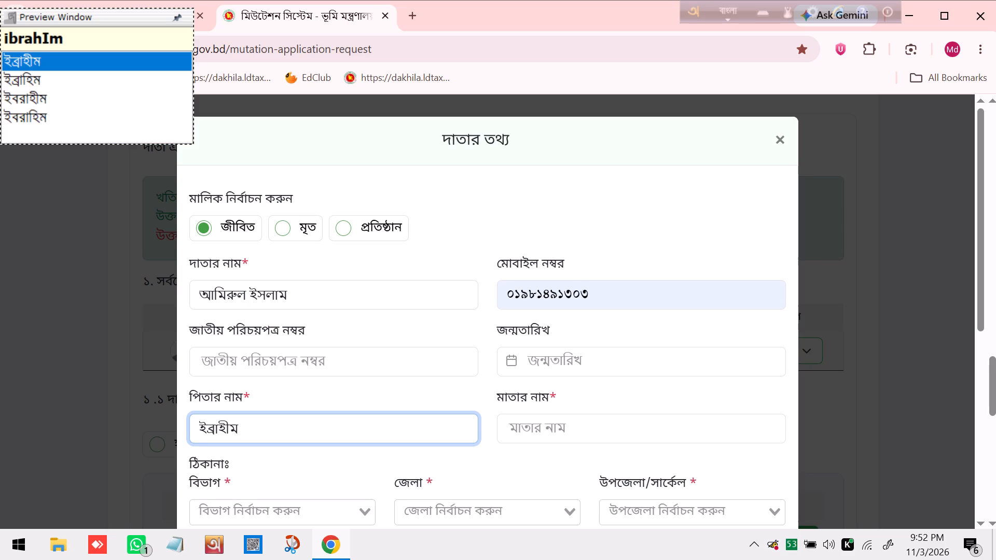
click(559, 432)
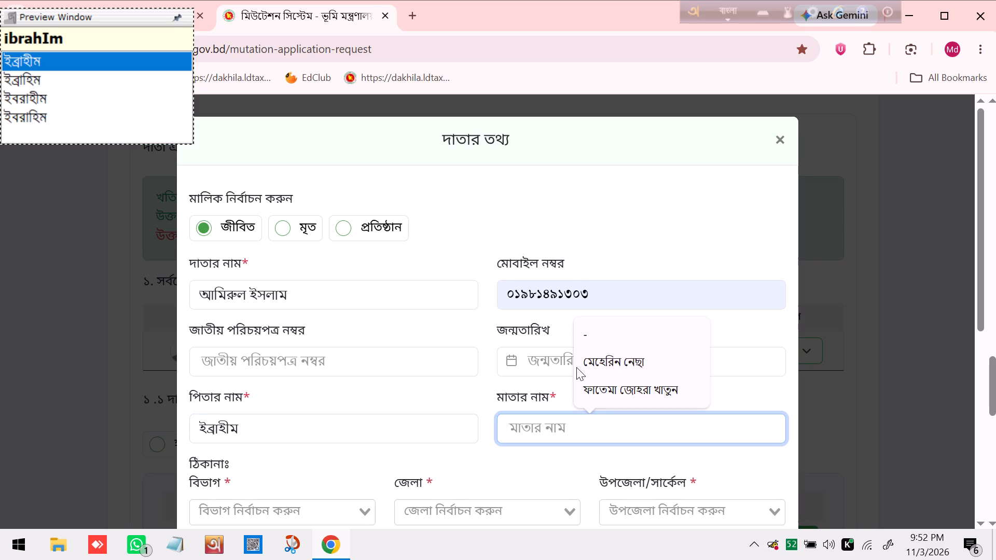
click(584, 338)
Set the donor's division to রংপুর, district to নীলফামারী and upazila to ডোমার.
scroll(550, 369, down, 2)
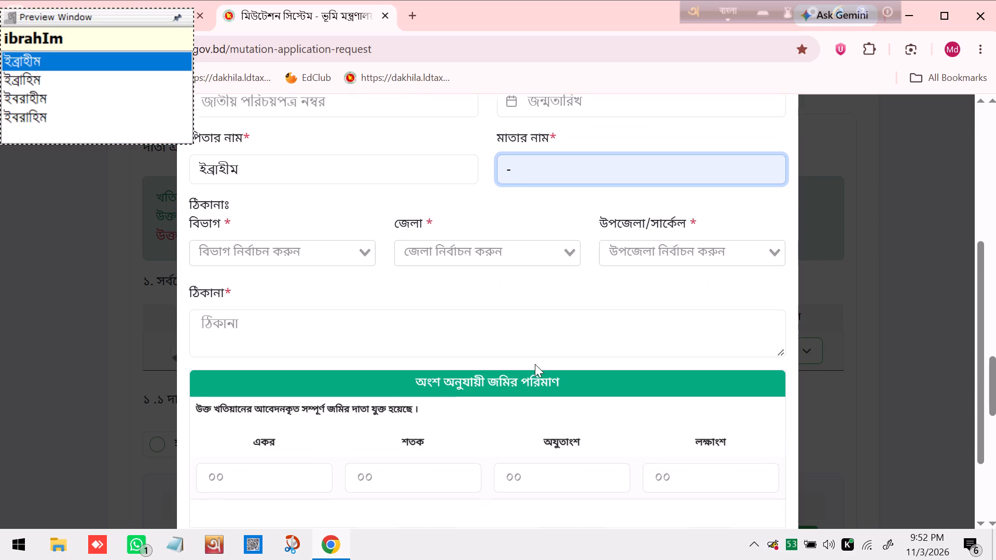
click(294, 251)
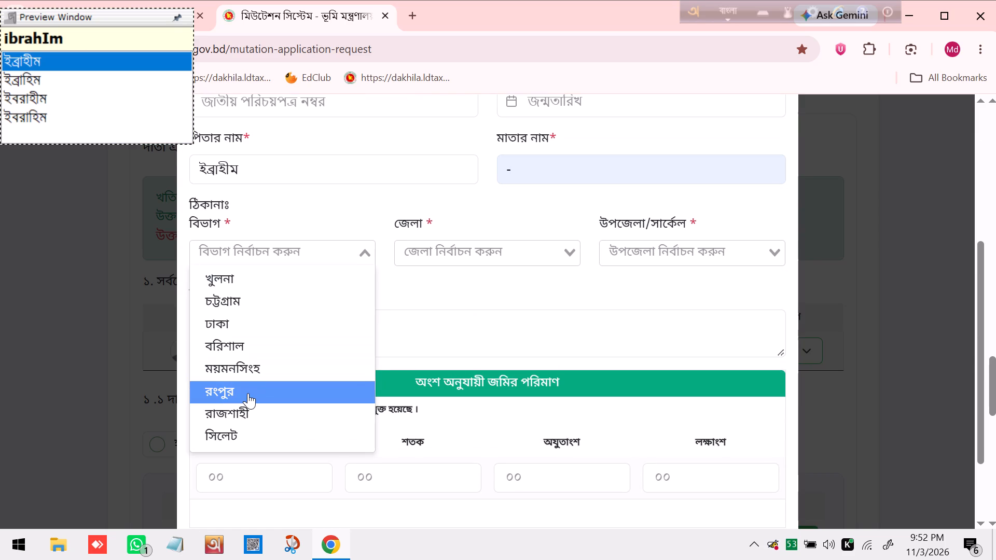
click(248, 393)
click(447, 249)
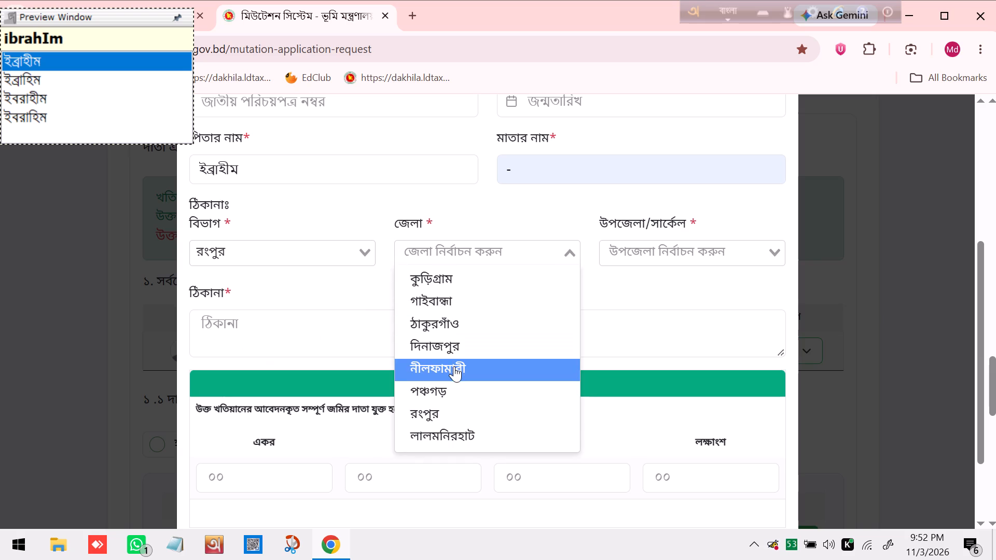
click(454, 366)
click(629, 251)
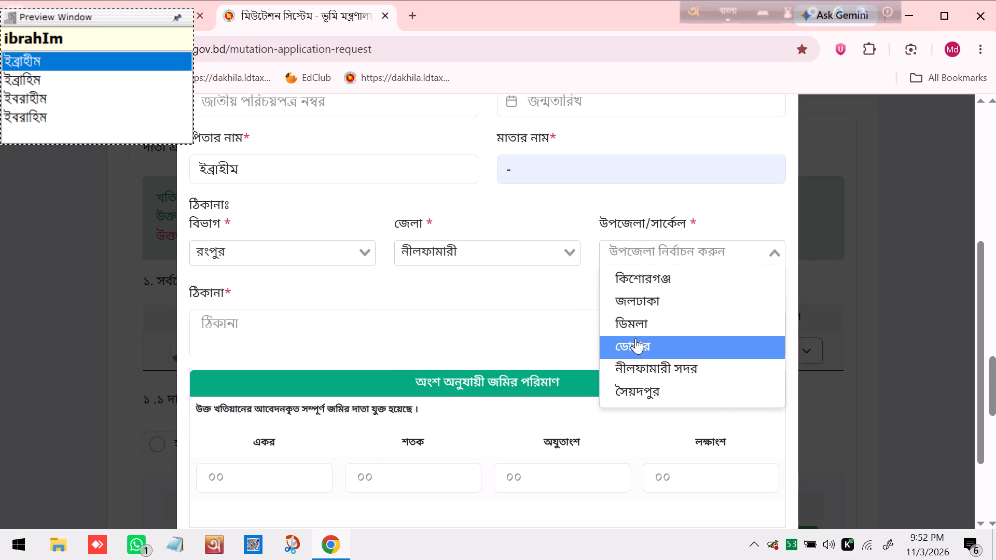
click(633, 347)
Enter নিজ as the donor's ঠিকানা, clearing any mistyped characters.
click(329, 325)
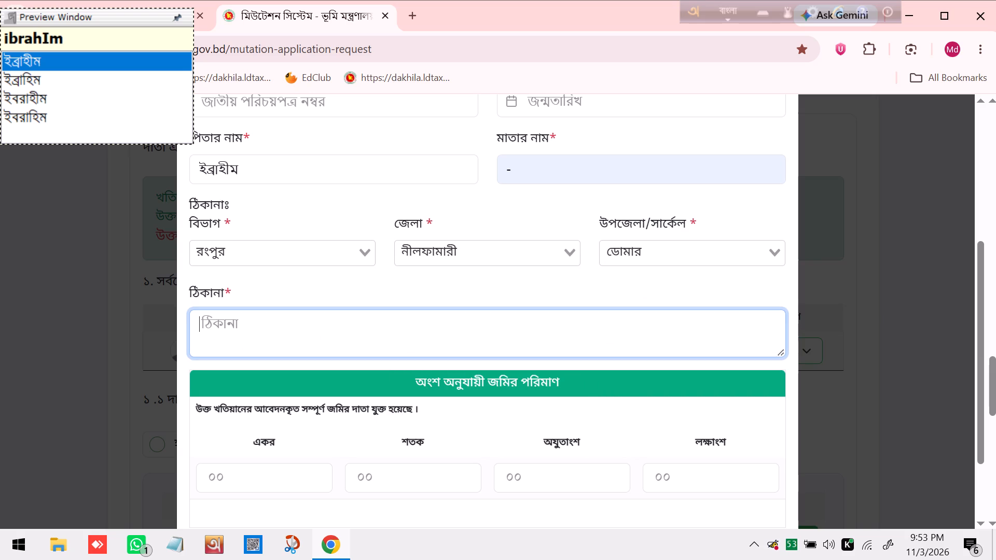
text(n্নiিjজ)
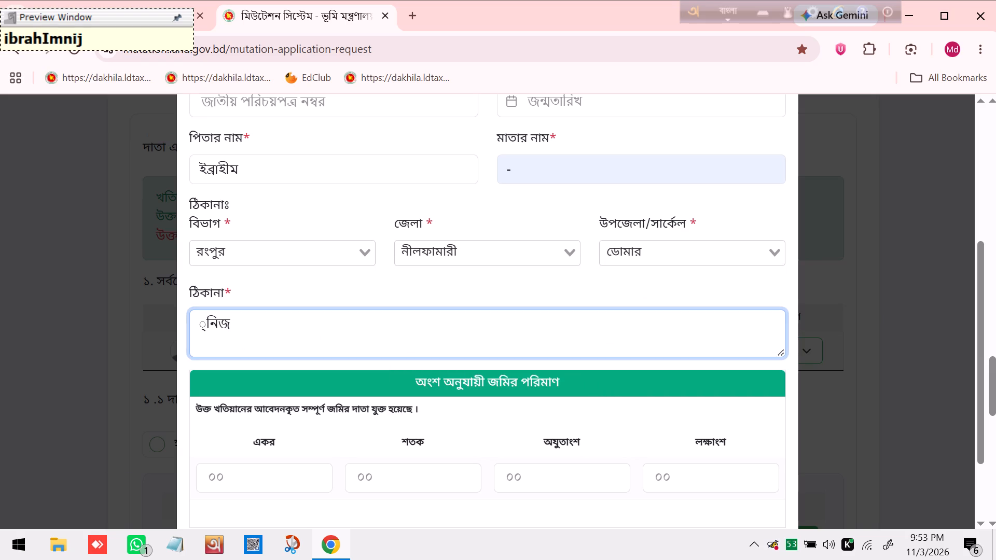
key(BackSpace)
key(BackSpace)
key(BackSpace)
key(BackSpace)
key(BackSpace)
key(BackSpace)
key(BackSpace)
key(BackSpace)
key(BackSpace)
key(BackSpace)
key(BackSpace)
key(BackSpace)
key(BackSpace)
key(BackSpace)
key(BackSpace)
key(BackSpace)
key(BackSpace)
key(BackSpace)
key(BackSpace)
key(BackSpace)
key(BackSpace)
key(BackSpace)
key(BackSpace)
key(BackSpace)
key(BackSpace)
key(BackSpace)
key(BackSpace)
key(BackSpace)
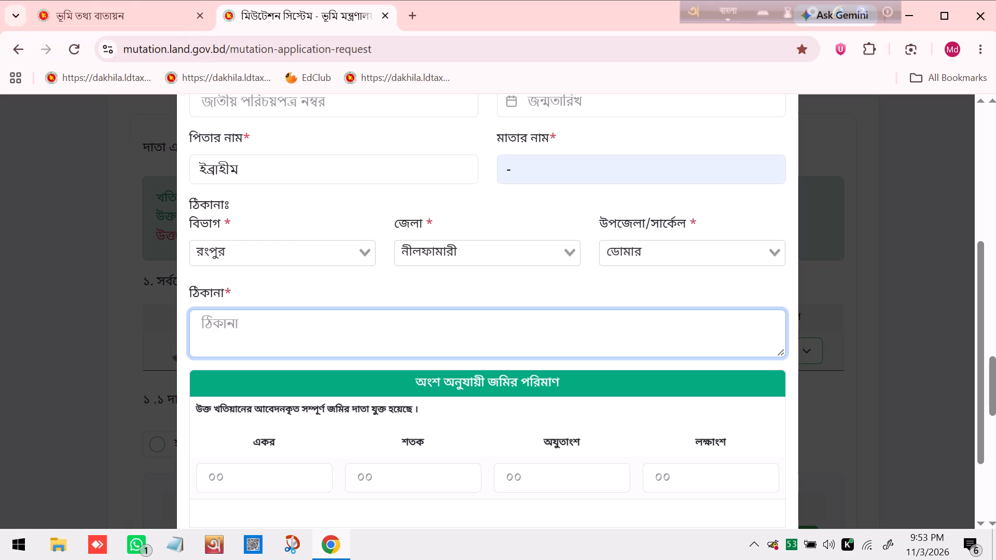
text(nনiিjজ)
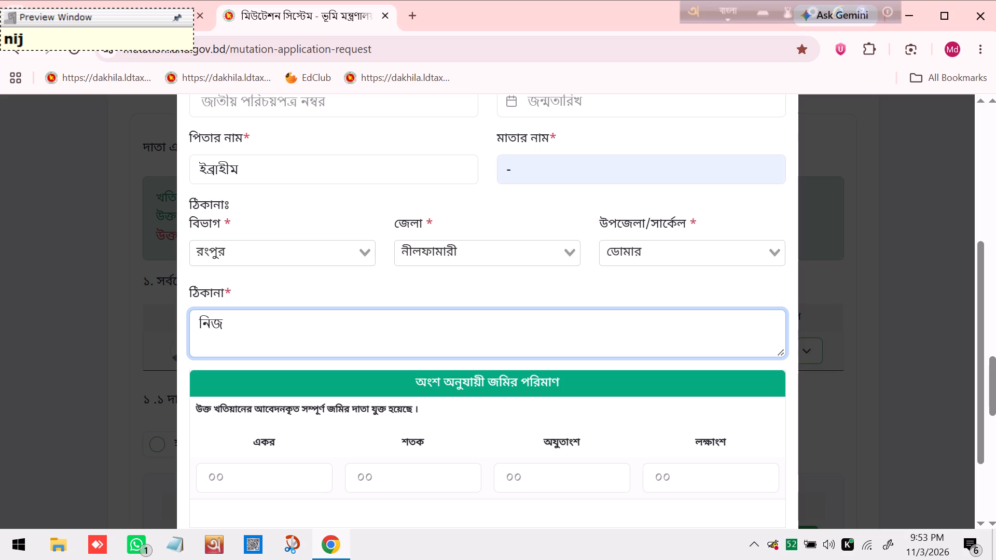
scroll(399, 481, up, 1)
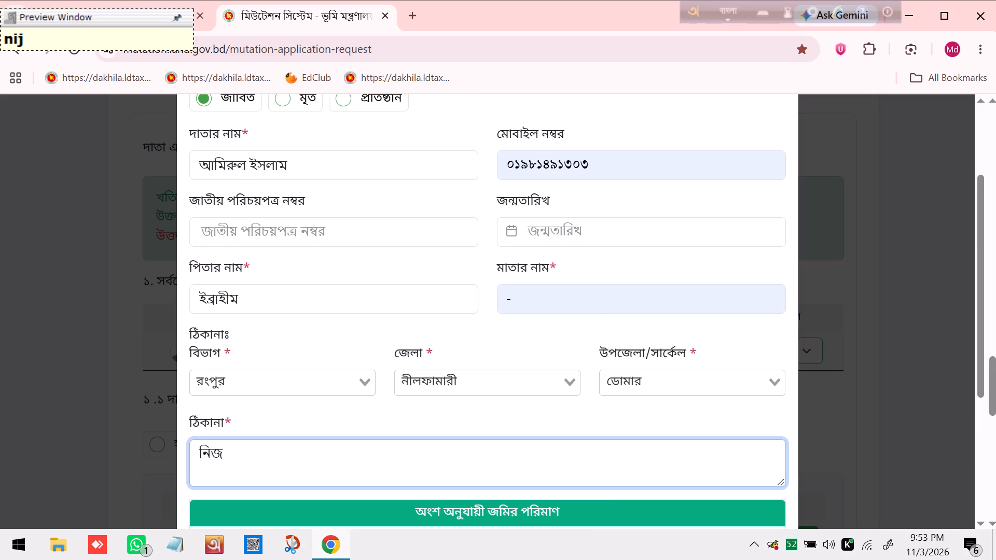
Replace the donor's name in দাতার নাম with the actual donor's full name in Bangla, prefixed with মোঃ.
scroll(331, 192, up, 1)
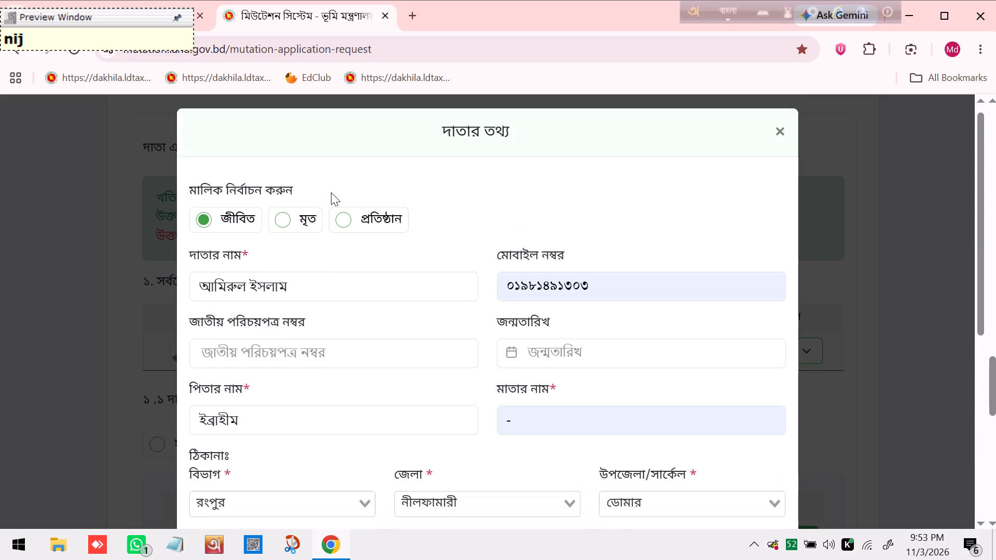
click(299, 291)
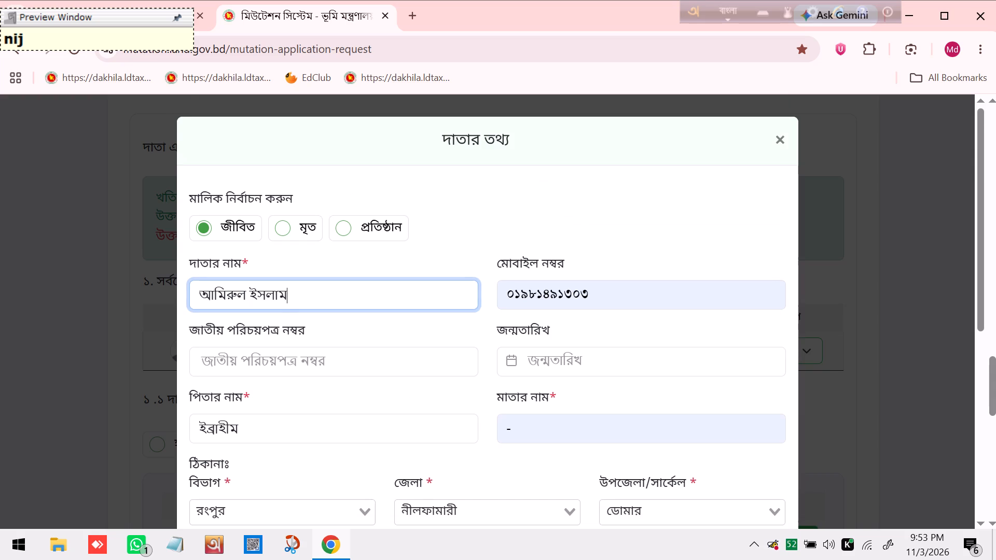
key(BackSpace)
key(BackSpace)
key(BackSpace)
key(BackSpace)
key(BackSpace)
key(BackSpace)
key(BackSpace)
key(BackSpace)
key(BackSpace)
key(BackSpace)
key(BackSpace)
key(BackSpace)
key(BackSpace)
key(BackSpace)
key(BackSpace)
key(BackSpace)
key(BackSpace)
key(BackSpace)
key(BackSpace)
key(BackSpace)
key(BackSpace)
key(BackSpace)
key(BackSpace)
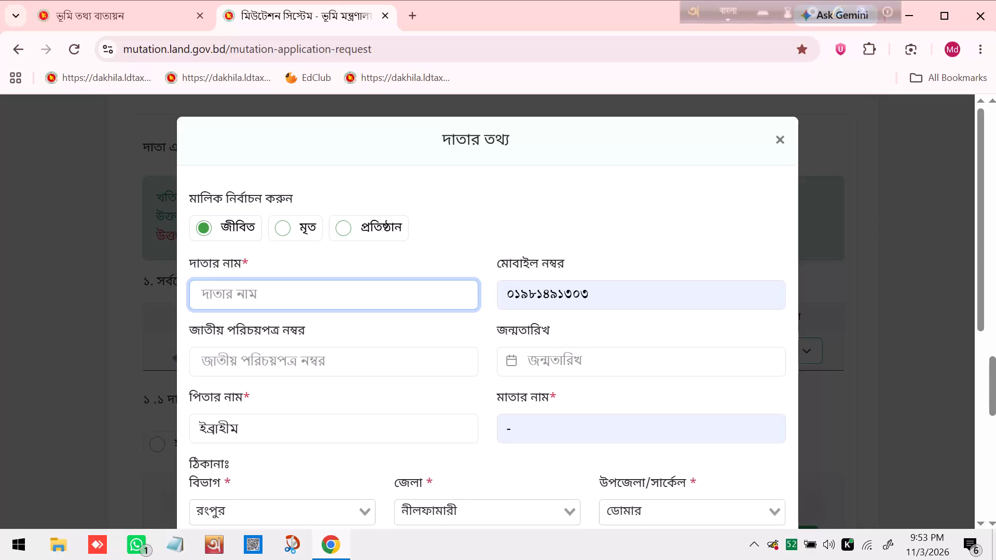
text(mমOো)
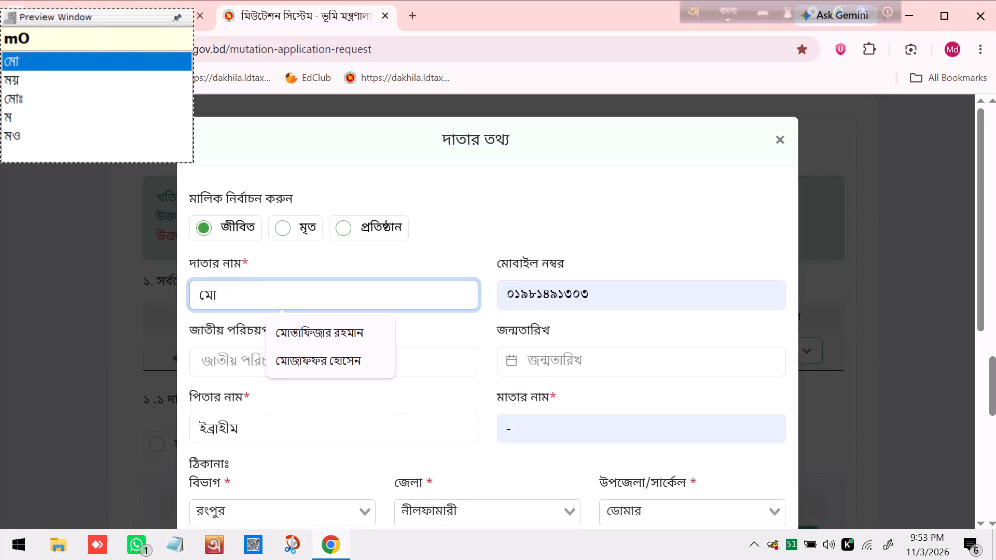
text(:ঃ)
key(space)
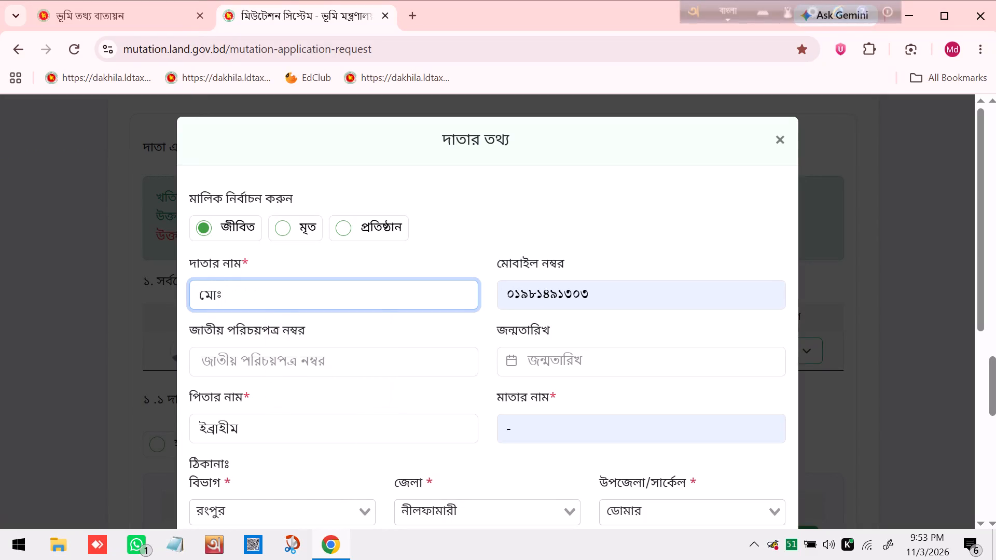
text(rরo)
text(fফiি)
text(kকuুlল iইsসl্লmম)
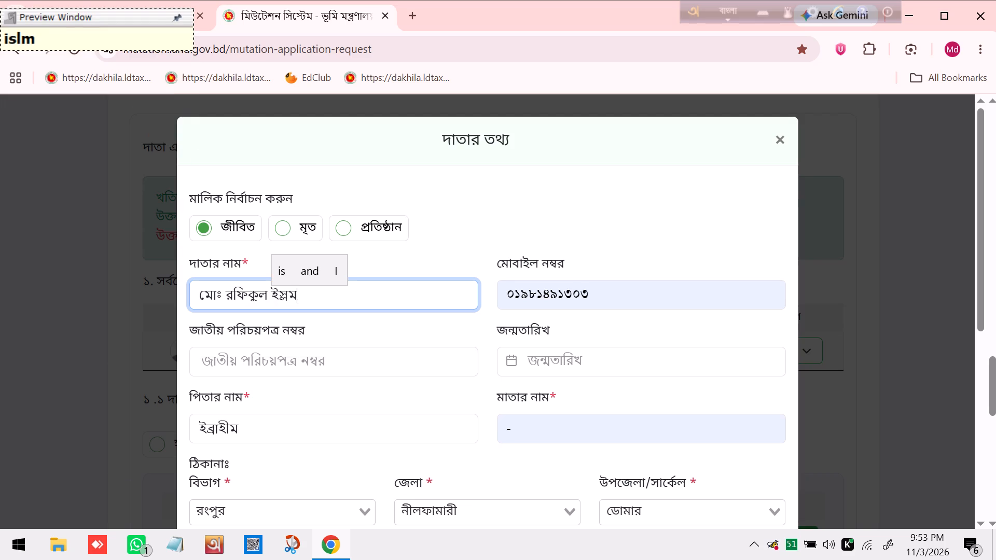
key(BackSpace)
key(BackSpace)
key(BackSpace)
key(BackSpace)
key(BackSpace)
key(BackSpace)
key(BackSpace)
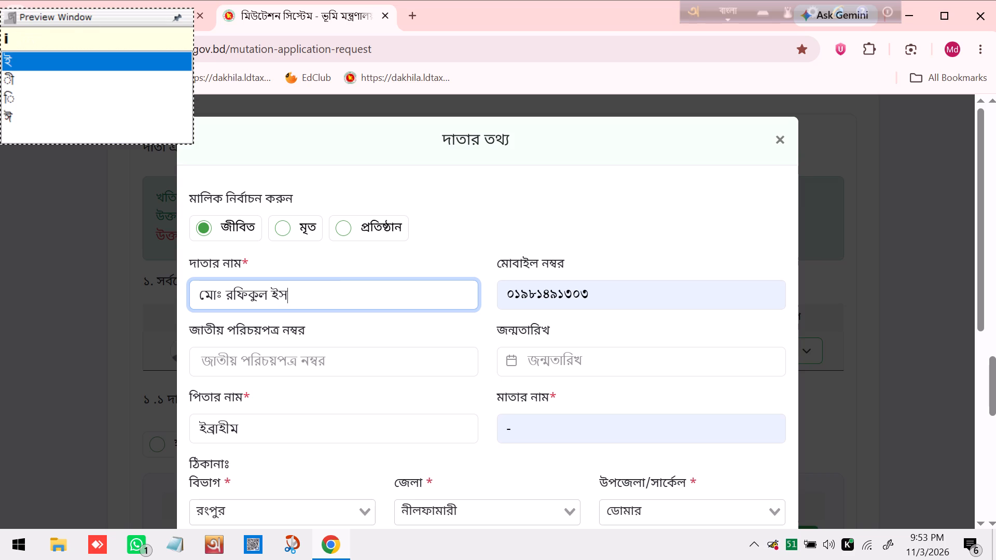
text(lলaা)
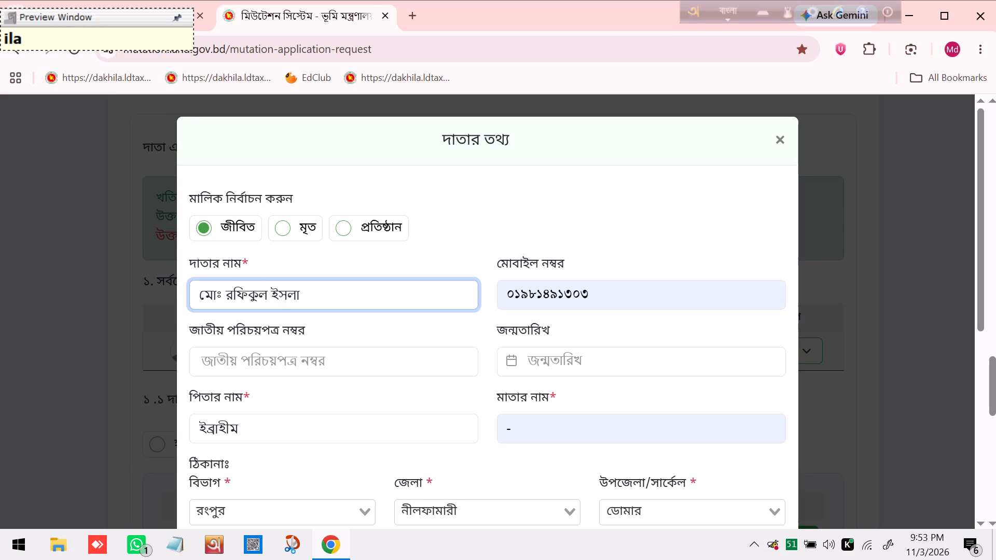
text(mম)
Replace the father's name in পিতার নাম with the donor's father's full name in Bangla.
scroll(426, 332, down, 1)
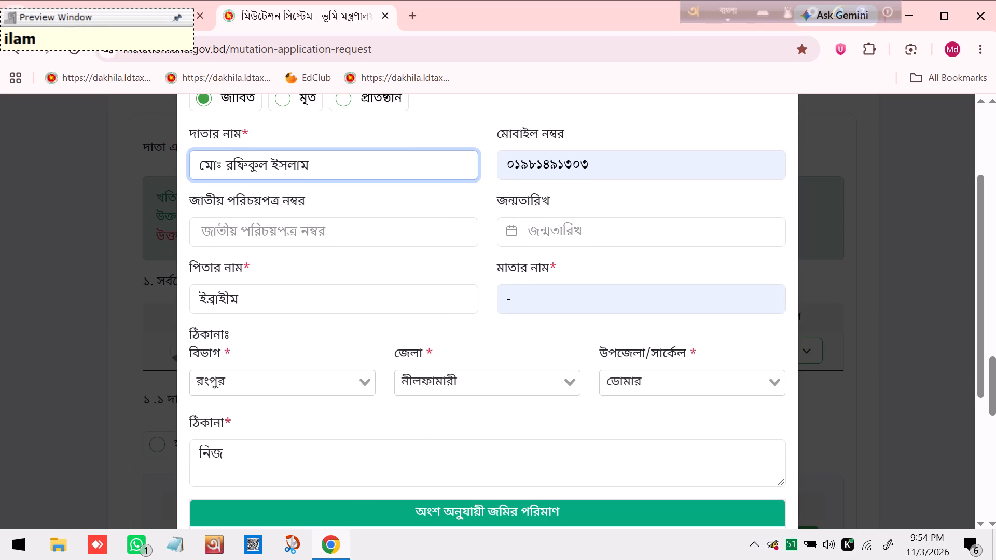
click(306, 297)
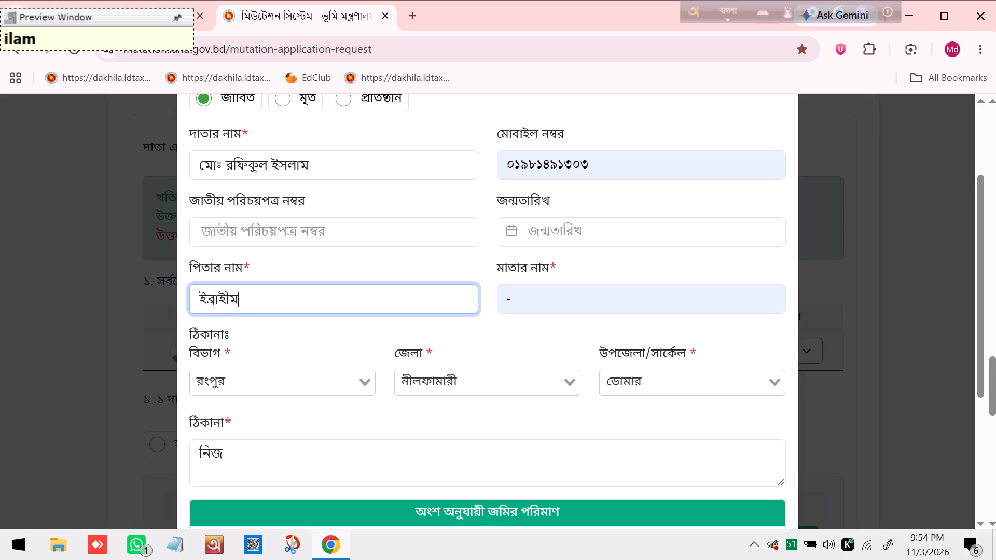
key(BackSpace)
key(BackSpace)
key(BackSpace)
key(BackSpace)
key(BackSpace)
key(BackSpace)
key(BackSpace)
key(BackSpace)
key(BackSpace)
key(BackSpace)
key(BackSpace)
key(BackSpace)
key(BackSpace)
key(BackSpace)
key(BackSpace)
key(BackSpace)
key(BackSpace)
key(BackSpace)
key(BackSpace)
key(BackSpace)
key(BackSpace)
key(BackSpace)
key(BackSpace)
key(BackSpace)
key(BackSpace)
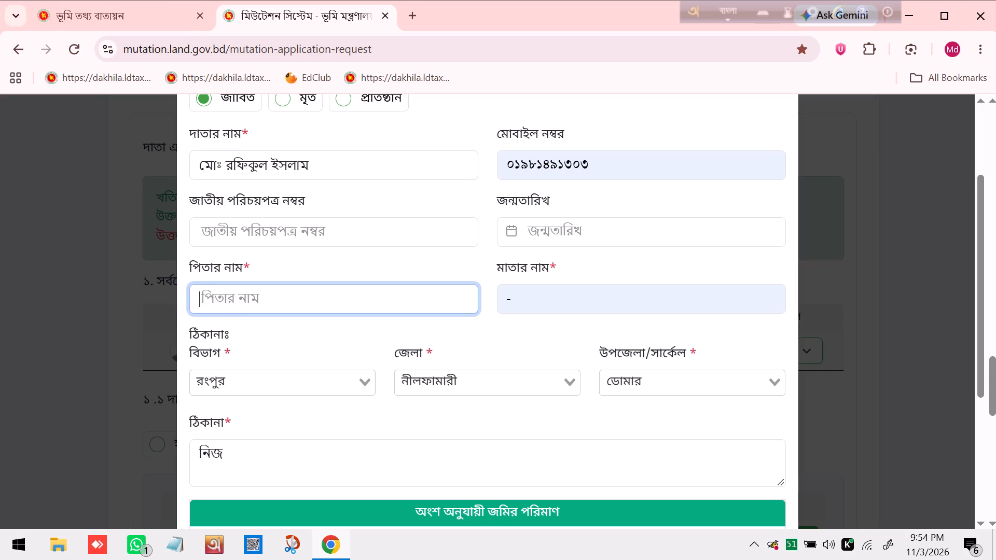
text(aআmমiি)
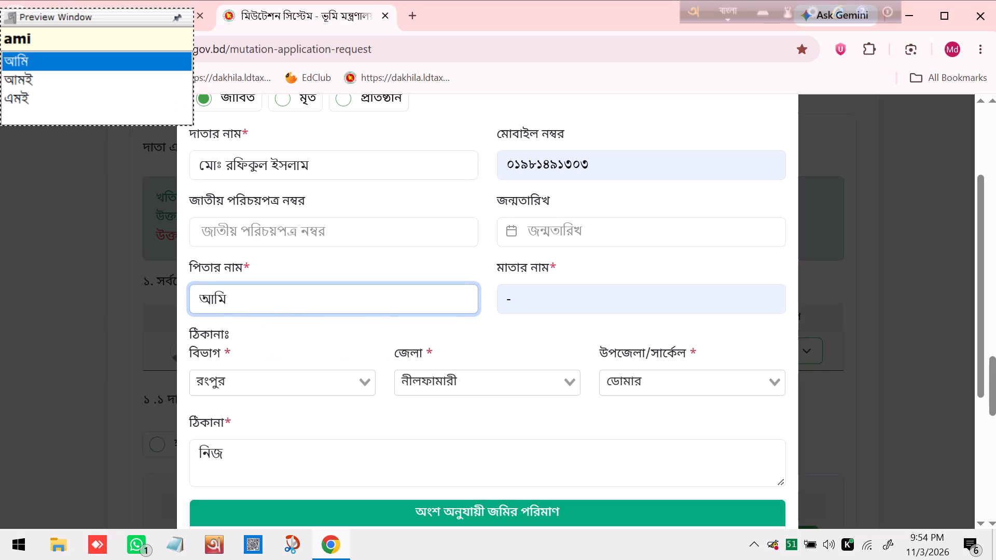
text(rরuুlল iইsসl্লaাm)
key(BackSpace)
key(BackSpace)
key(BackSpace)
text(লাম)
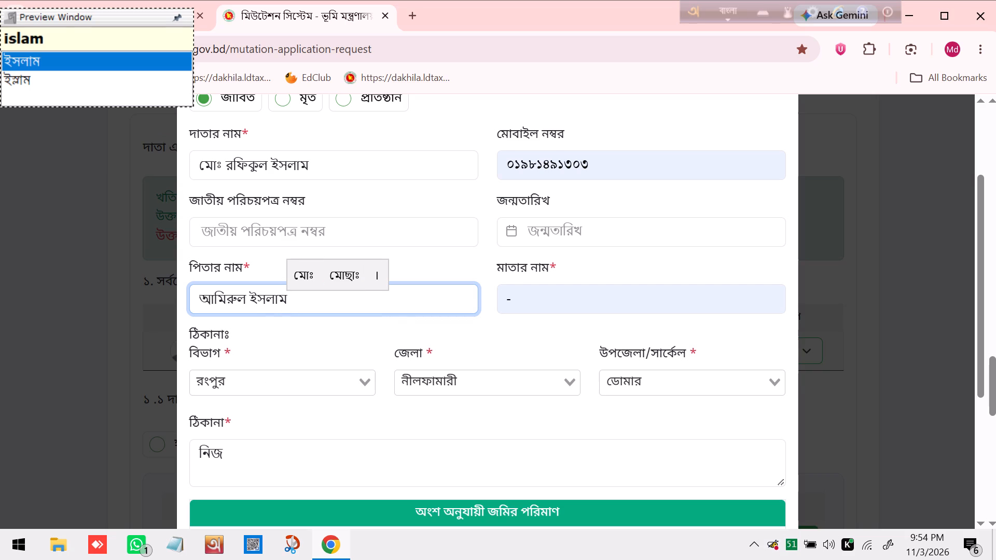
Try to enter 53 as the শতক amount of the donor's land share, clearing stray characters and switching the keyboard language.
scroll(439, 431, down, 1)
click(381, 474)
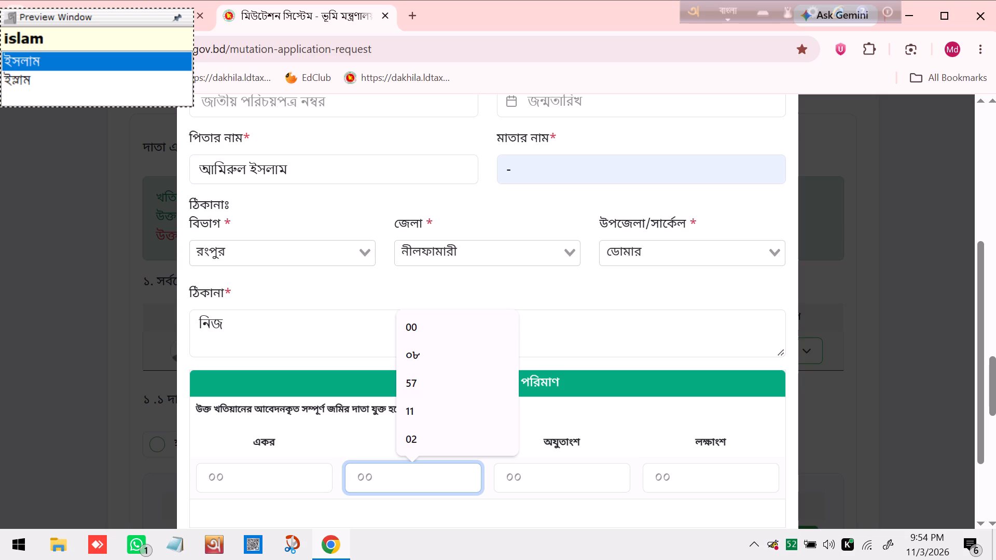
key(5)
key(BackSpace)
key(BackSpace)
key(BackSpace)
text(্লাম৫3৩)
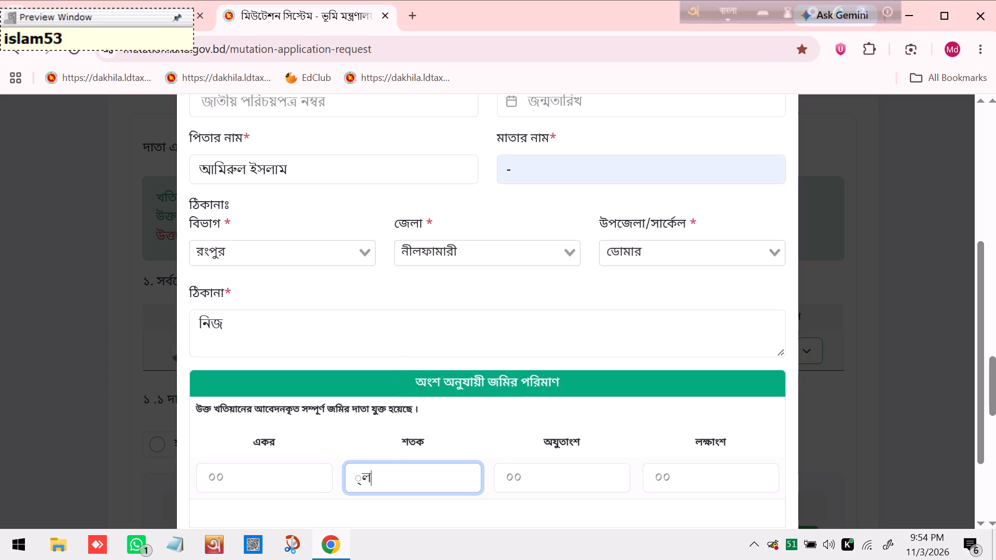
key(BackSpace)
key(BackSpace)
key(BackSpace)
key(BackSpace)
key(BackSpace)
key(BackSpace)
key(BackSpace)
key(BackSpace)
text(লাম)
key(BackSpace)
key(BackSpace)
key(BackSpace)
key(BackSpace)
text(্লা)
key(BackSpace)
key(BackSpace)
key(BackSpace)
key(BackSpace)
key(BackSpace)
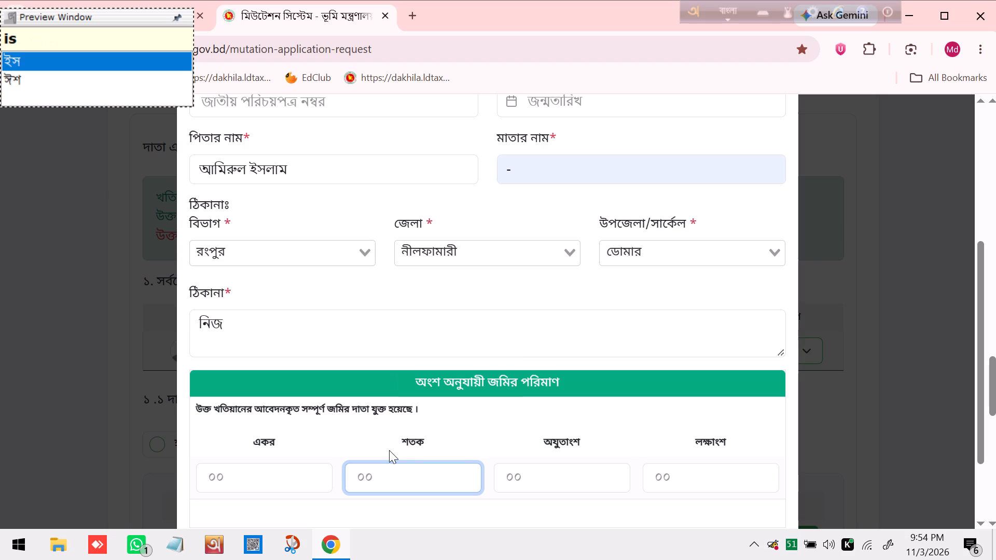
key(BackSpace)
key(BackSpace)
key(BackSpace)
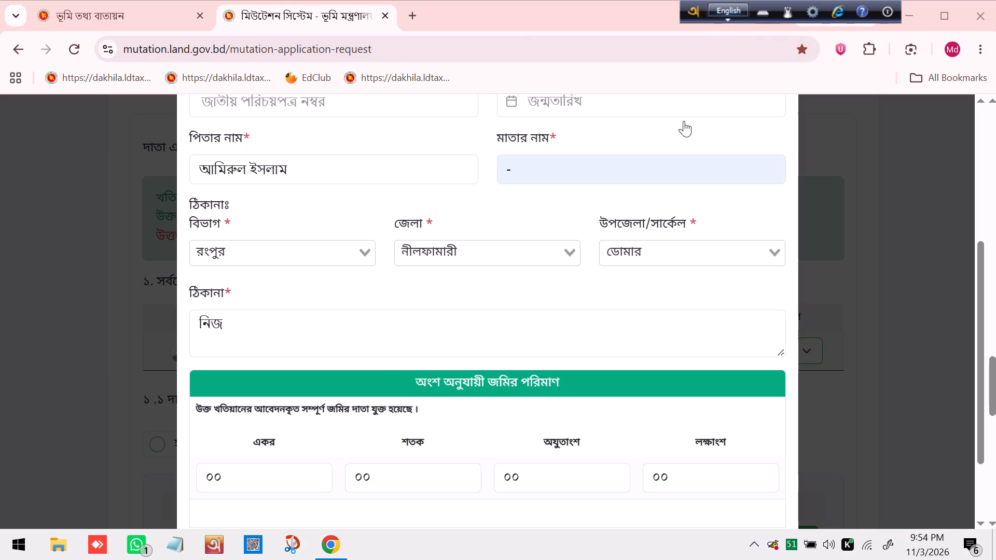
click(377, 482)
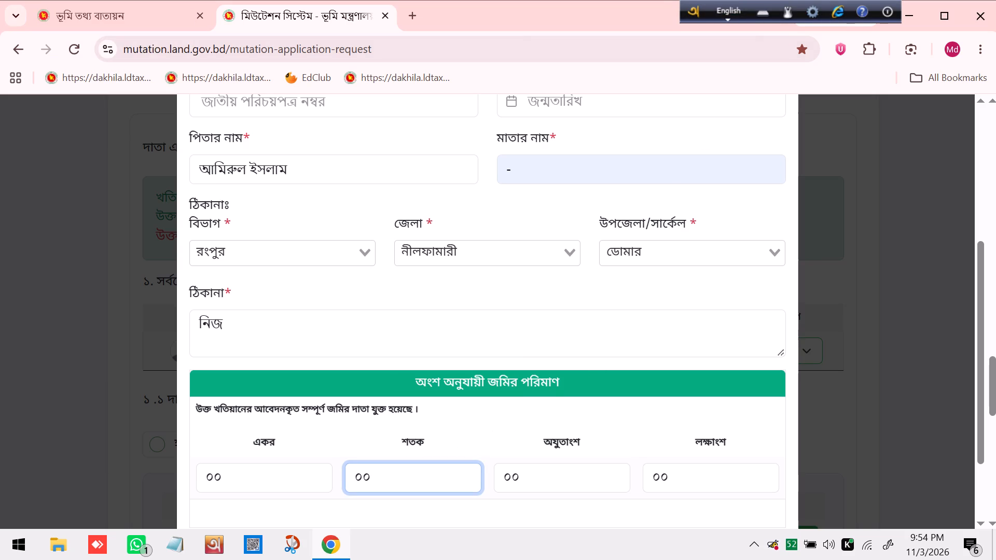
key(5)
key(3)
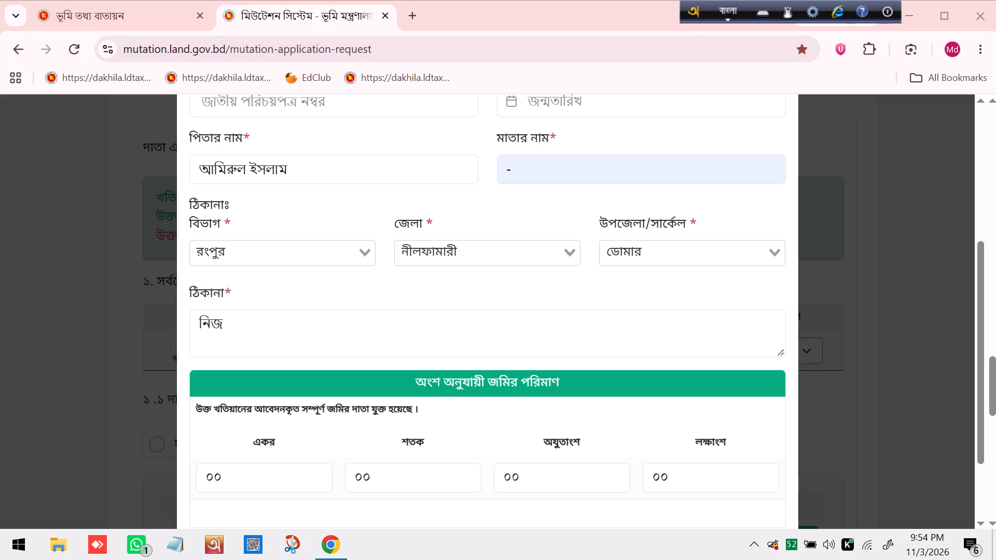
Set the donor's land share to ৫৩ শতক and ৬৭ অযুতাংশ, and save the donor entry.
click(381, 472)
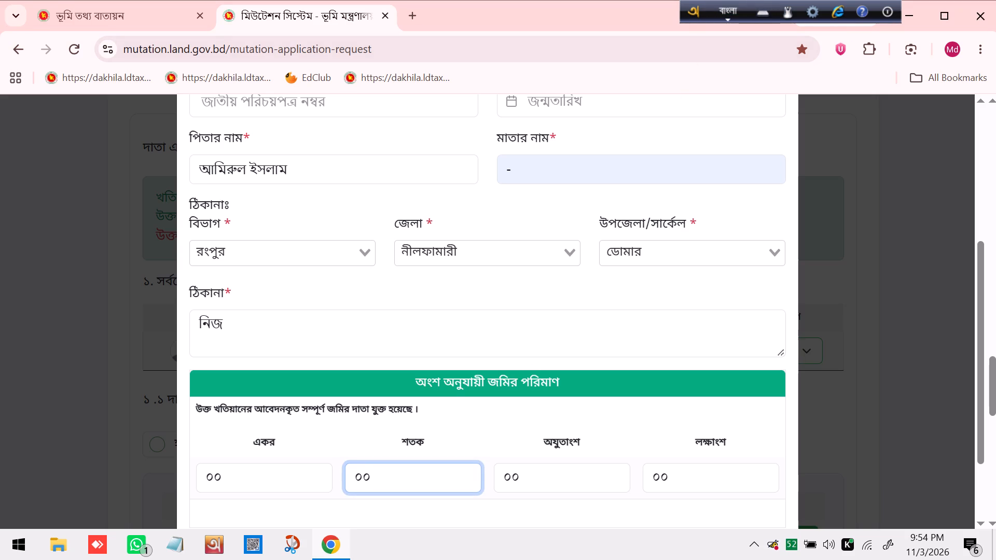
key(BackSpace)
key(BackSpace)
key(BackSpace)
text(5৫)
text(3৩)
click(547, 474)
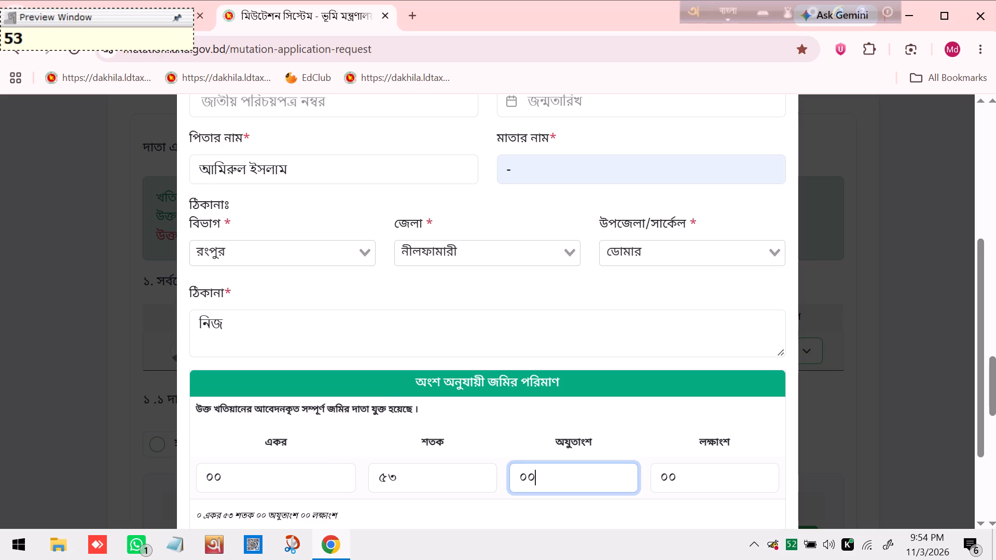
key(BackSpace)
key(BackSpace)
key(BackSpace)
key(BackSpace)
key(BackSpace)
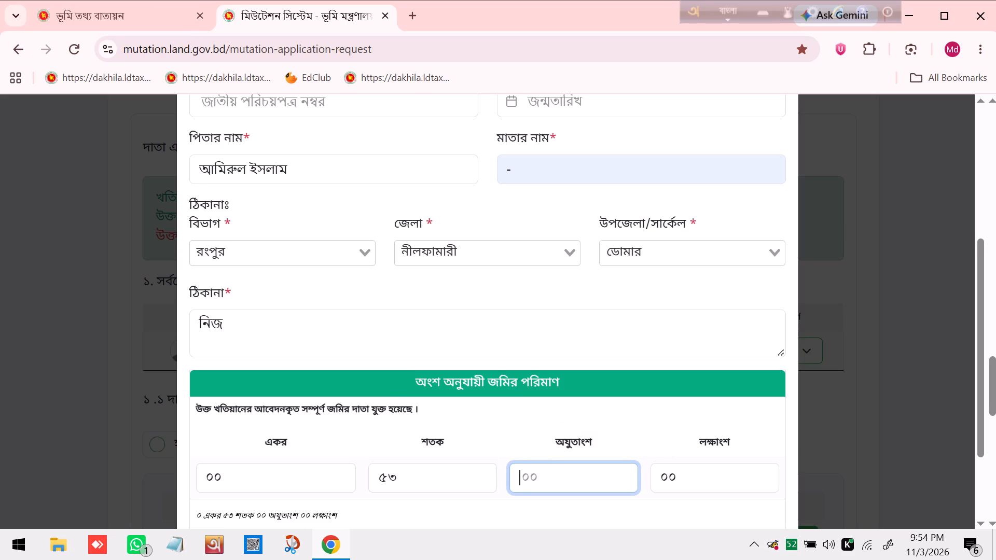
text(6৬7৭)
scroll(547, 474, down, 2)
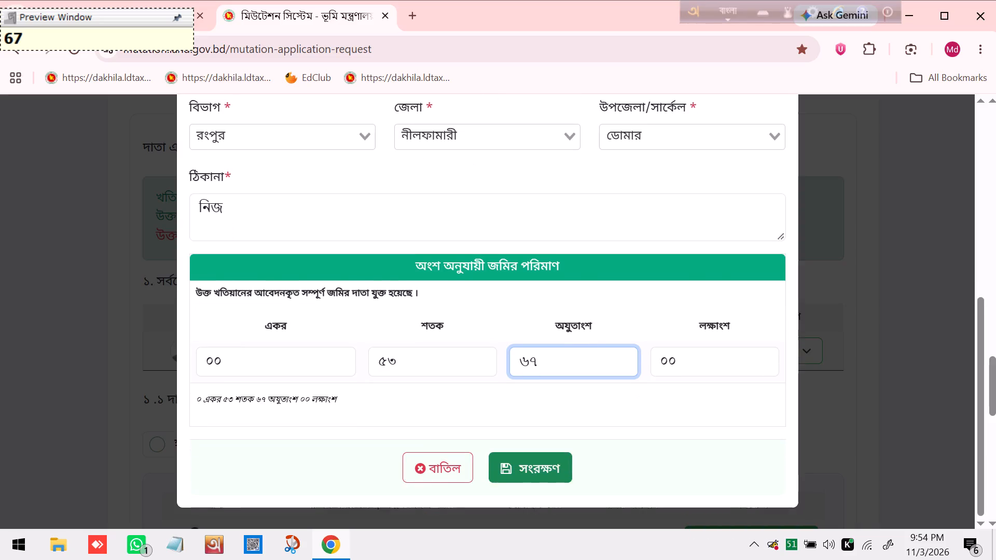
click(534, 473)
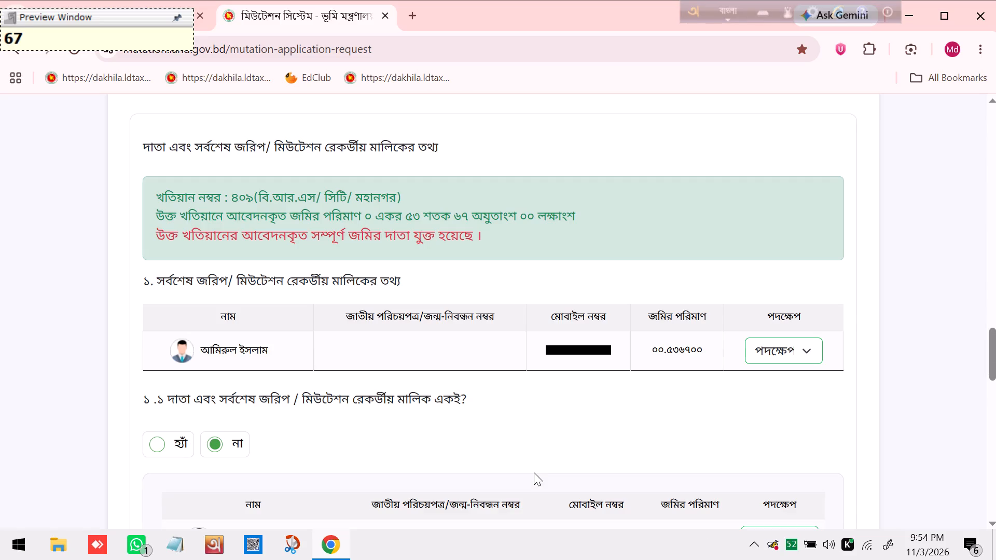
Review the added donor row, the বায়া দলিল attachment fields and the available choices for মালিকানা পরিবর্তনের মাধ্যম.
scroll(537, 427, down, 2)
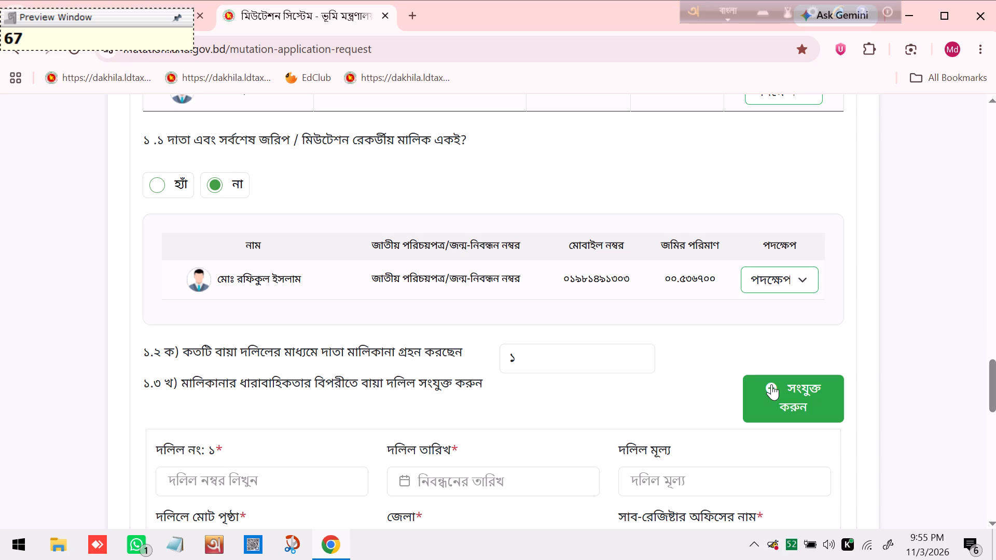
scroll(771, 384, down, 1)
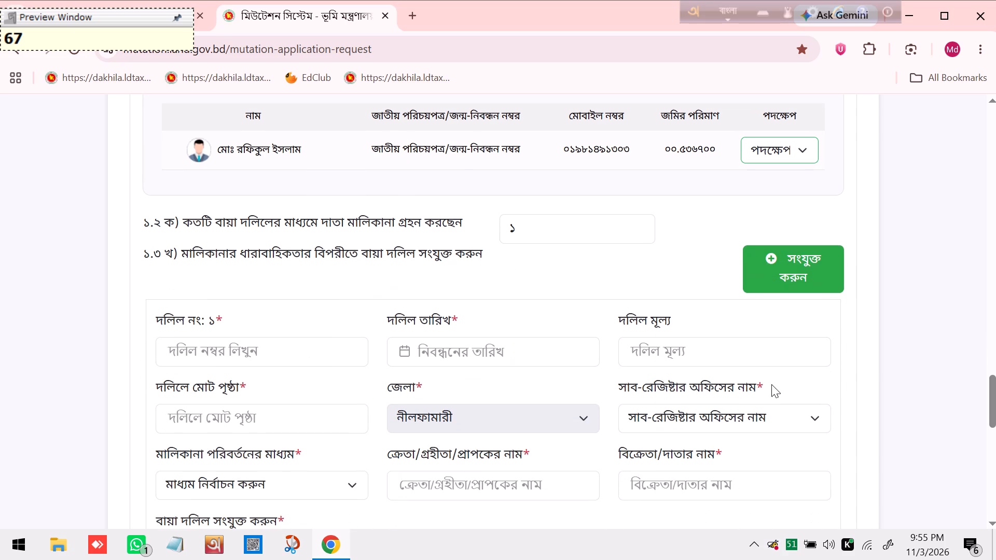
scroll(515, 366, down, 1)
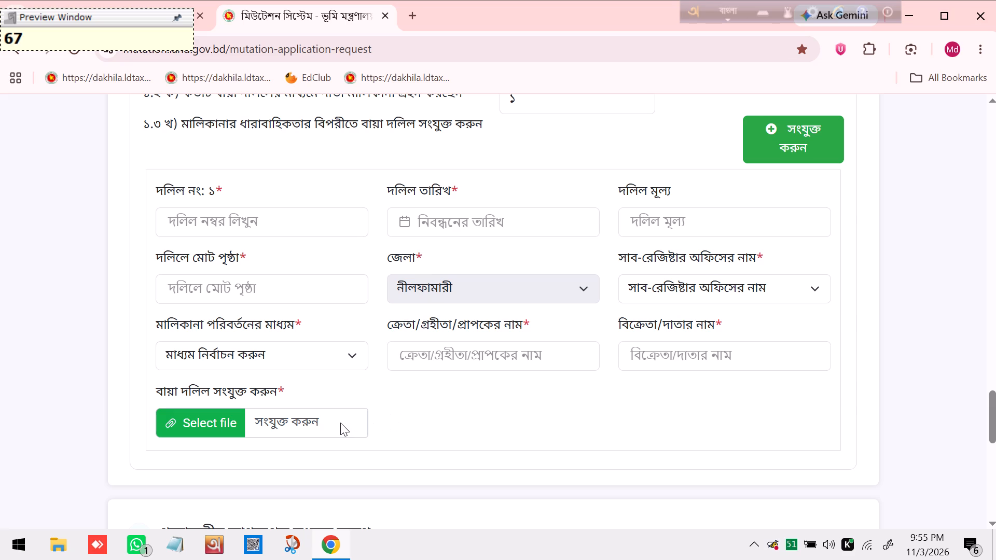
scroll(352, 418, up, 1)
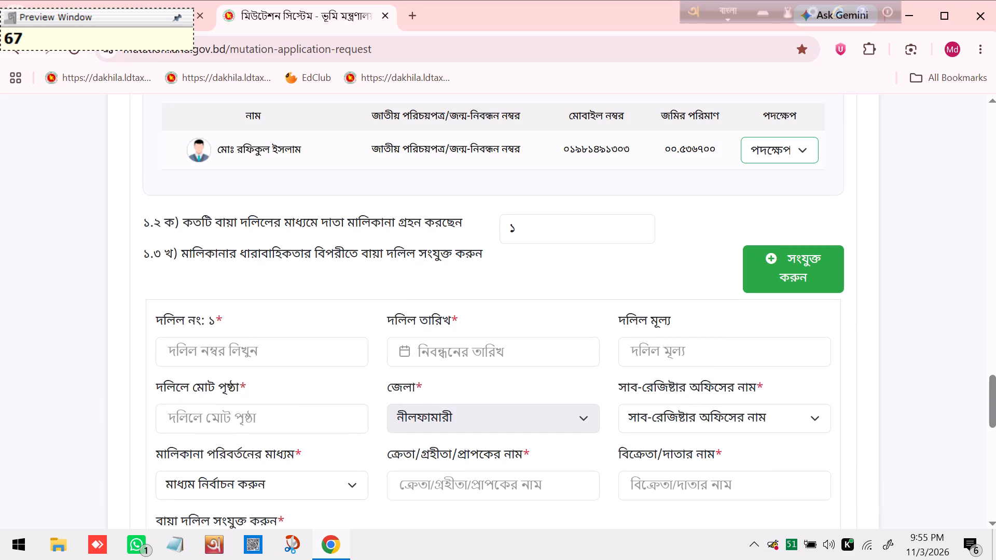
scroll(315, 455, down, 1)
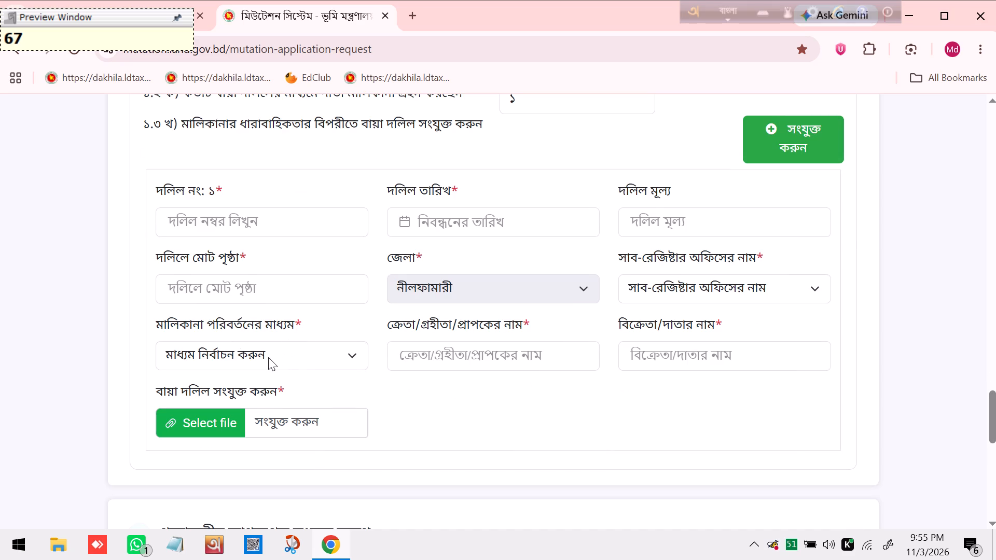
click(353, 354)
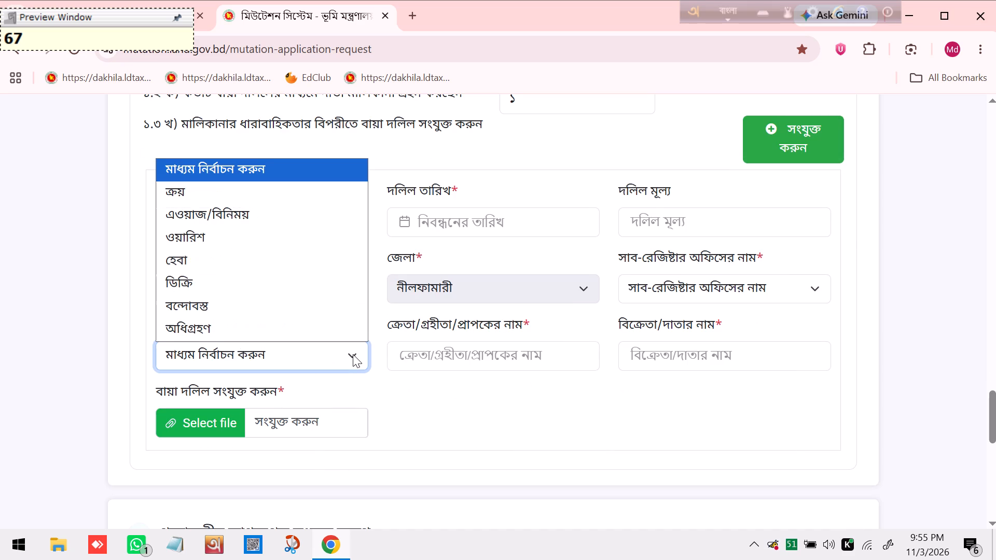
click(112, 281)
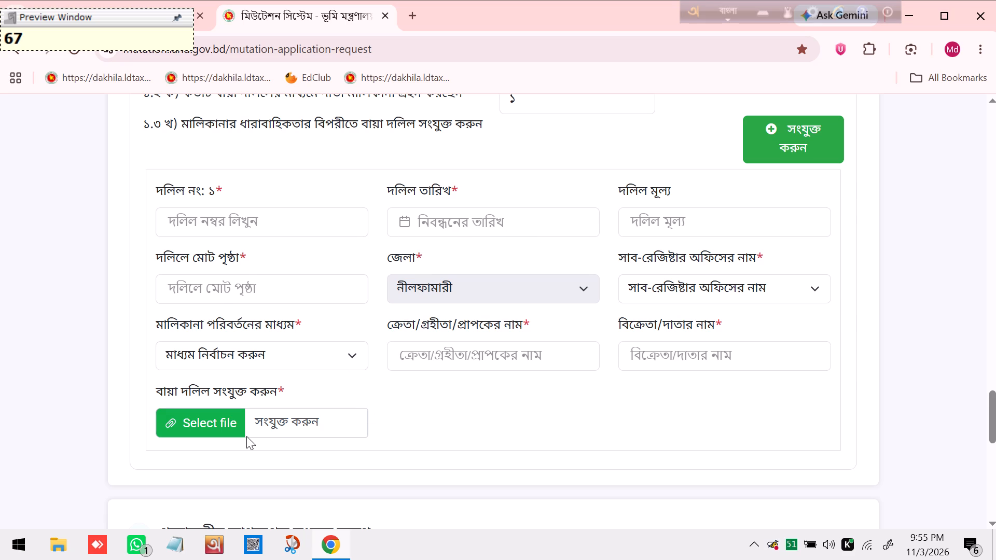
scroll(343, 419, up, 1)
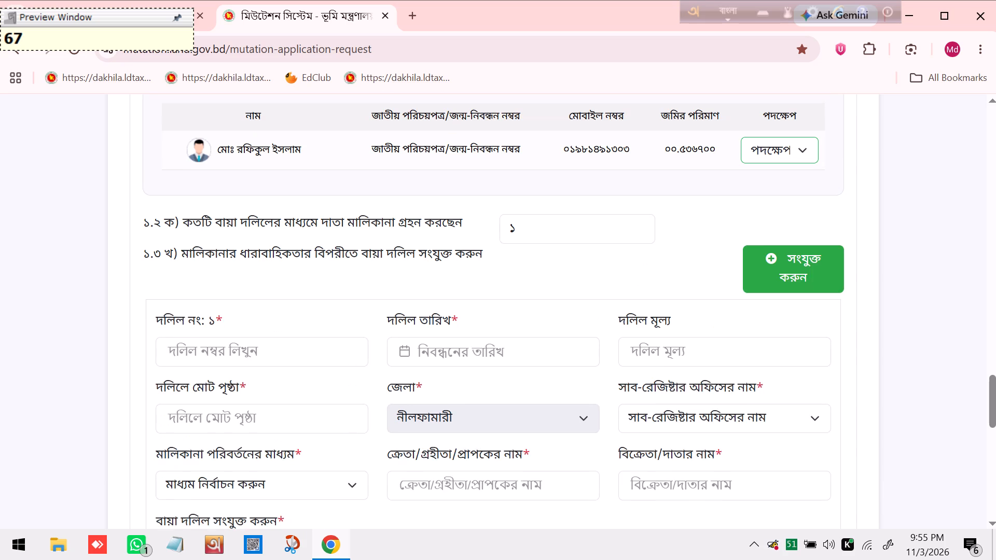
scroll(394, 385, up, 1)
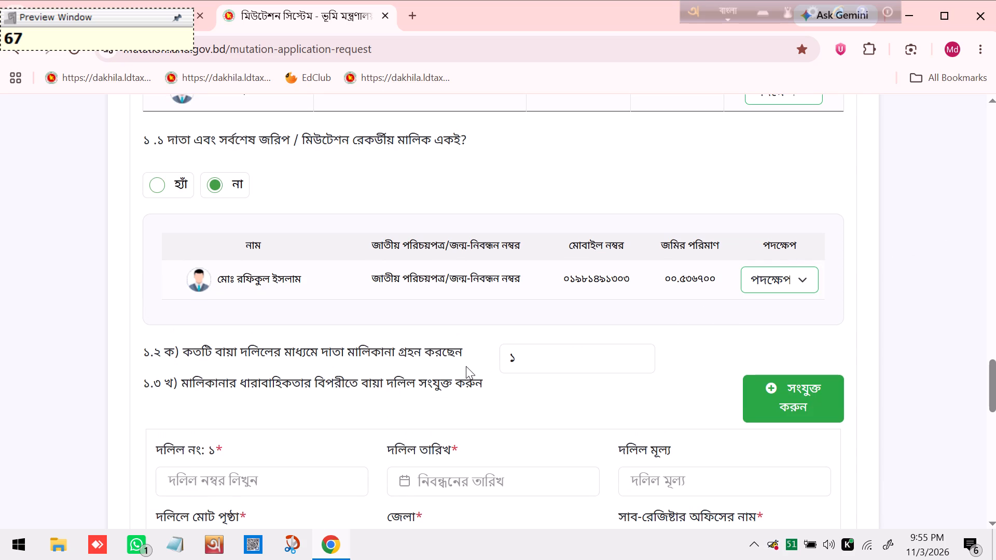
Review the recorded owner's row, the added donor's row and the blank বায়া দলিল fields in the donor section.
scroll(471, 366, down, 2)
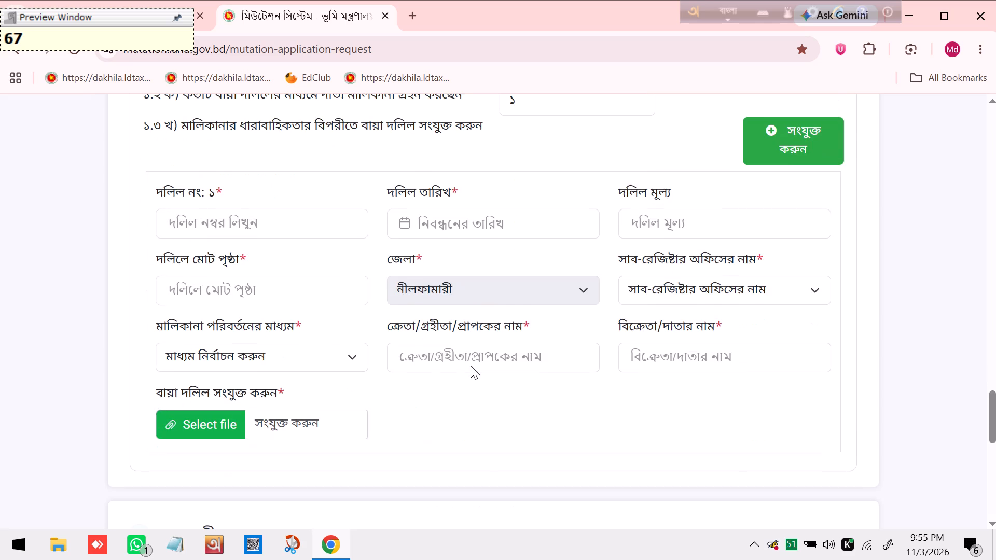
scroll(471, 366, down, 2)
scroll(471, 366, up, 2)
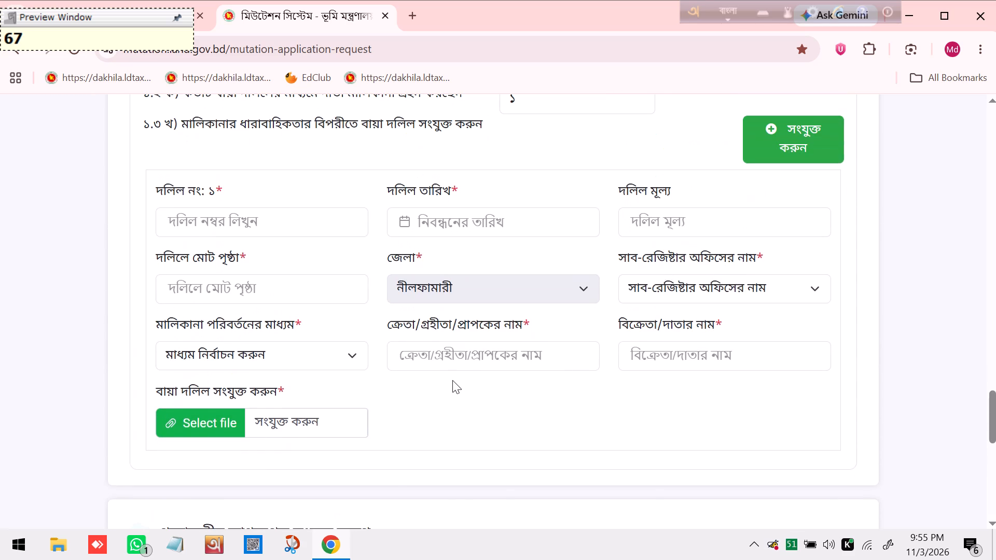
scroll(452, 380, up, 1)
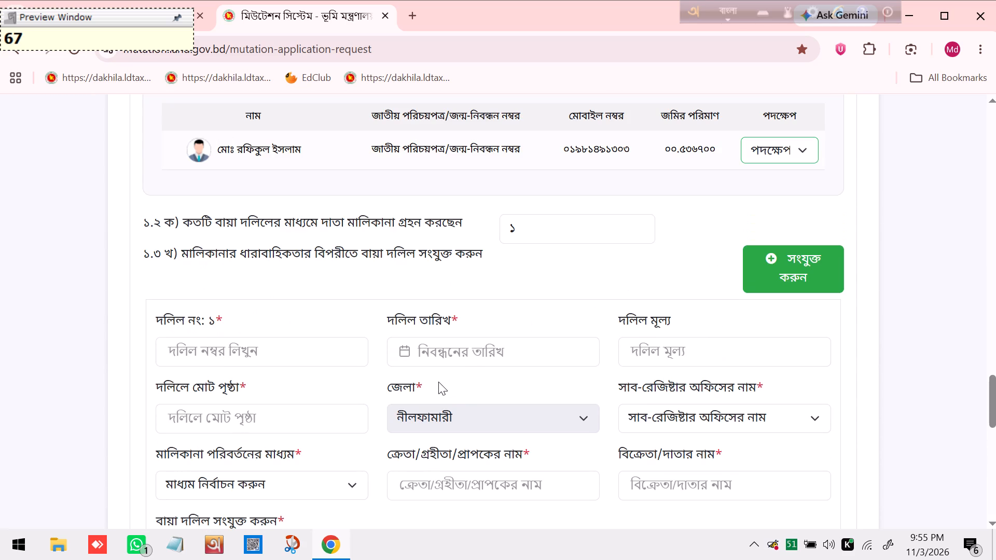
scroll(488, 370, up, 1)
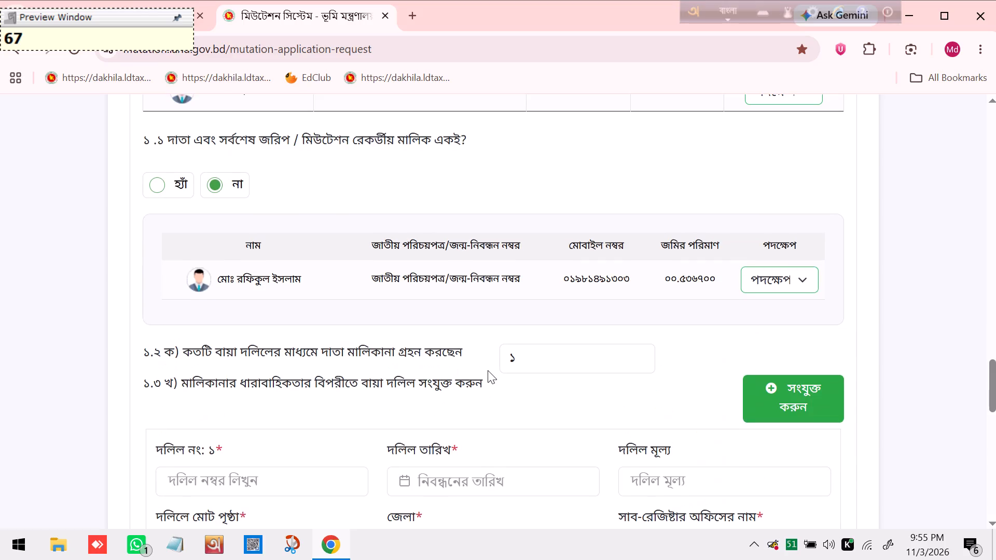
scroll(488, 370, up, 2)
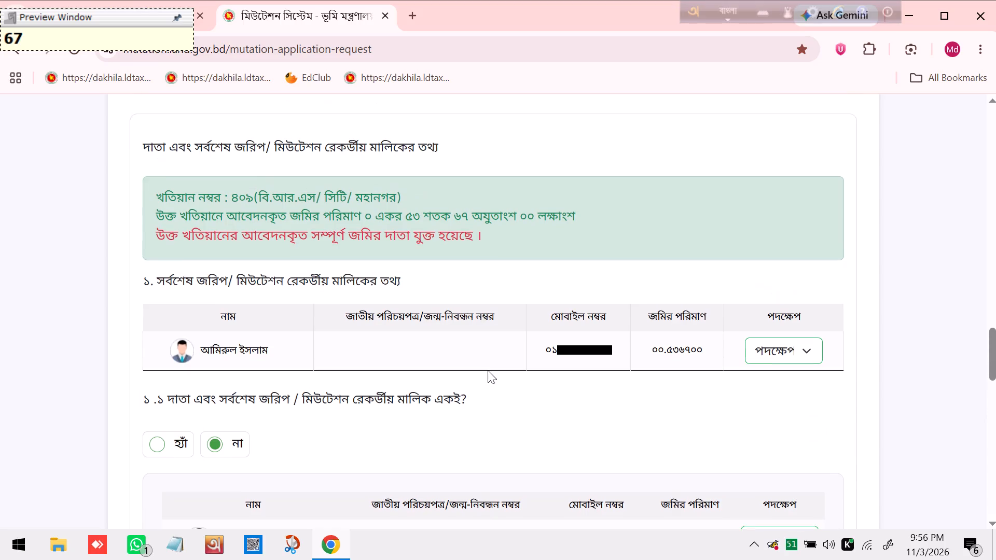
scroll(488, 370, down, 1)
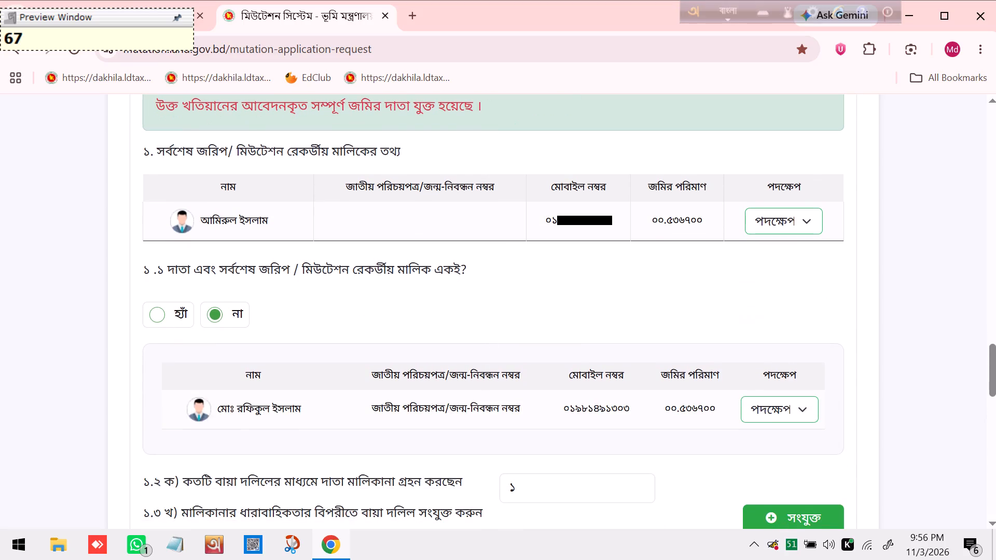
scroll(488, 370, down, 1)
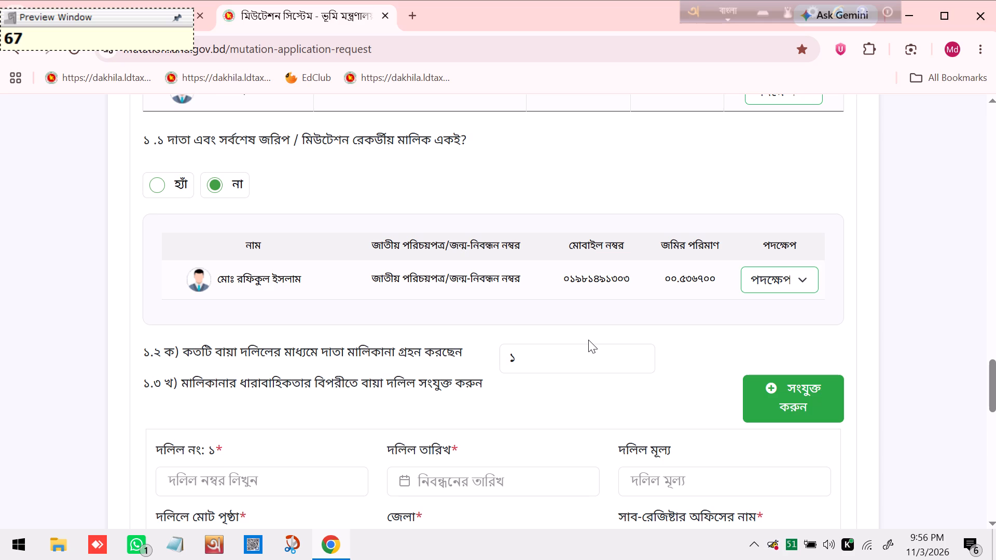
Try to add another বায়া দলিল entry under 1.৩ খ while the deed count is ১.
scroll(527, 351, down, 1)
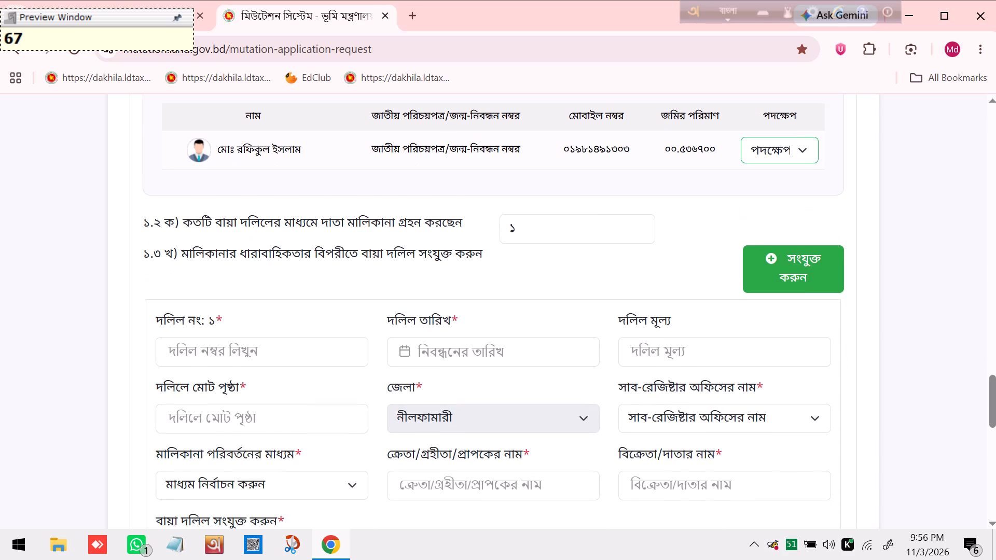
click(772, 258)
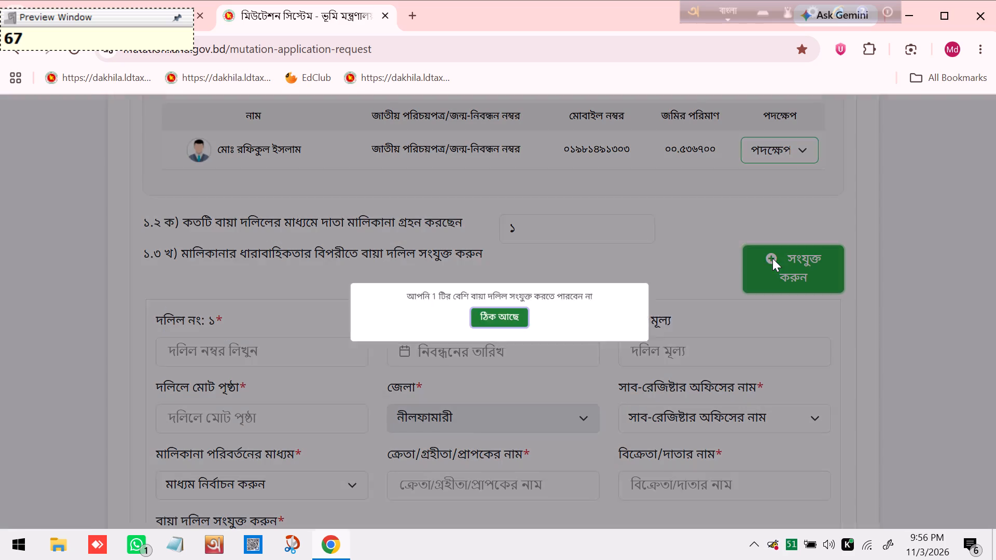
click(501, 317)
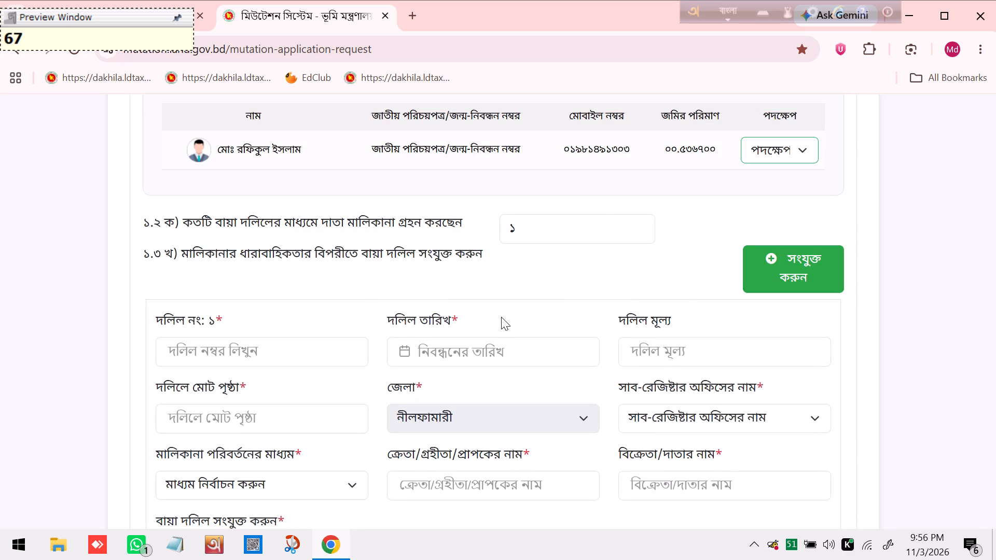
Review the বায়া দলিল fields, the required documents in section ৬ and the recorded-owner details in section ৫.
scroll(455, 354, down, 1)
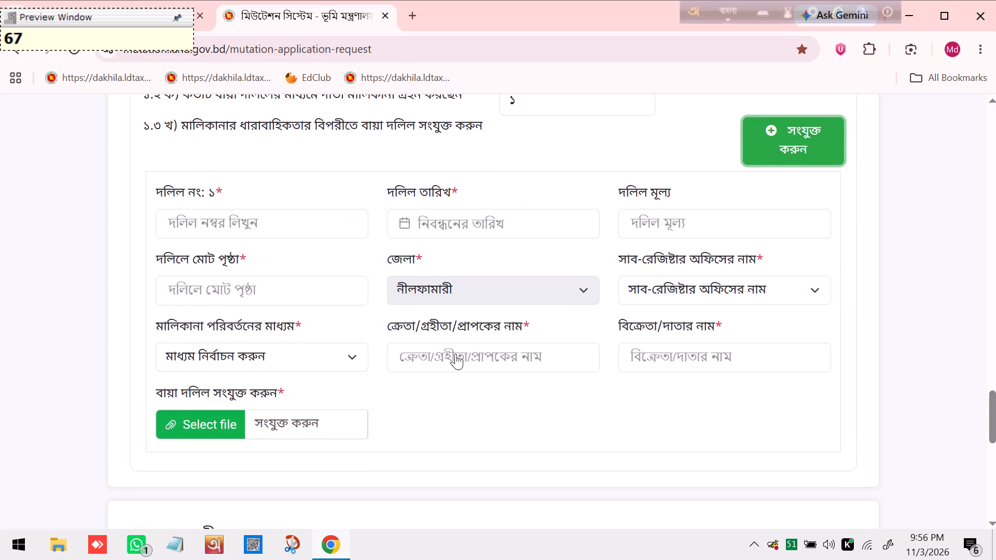
scroll(455, 354, down, 1)
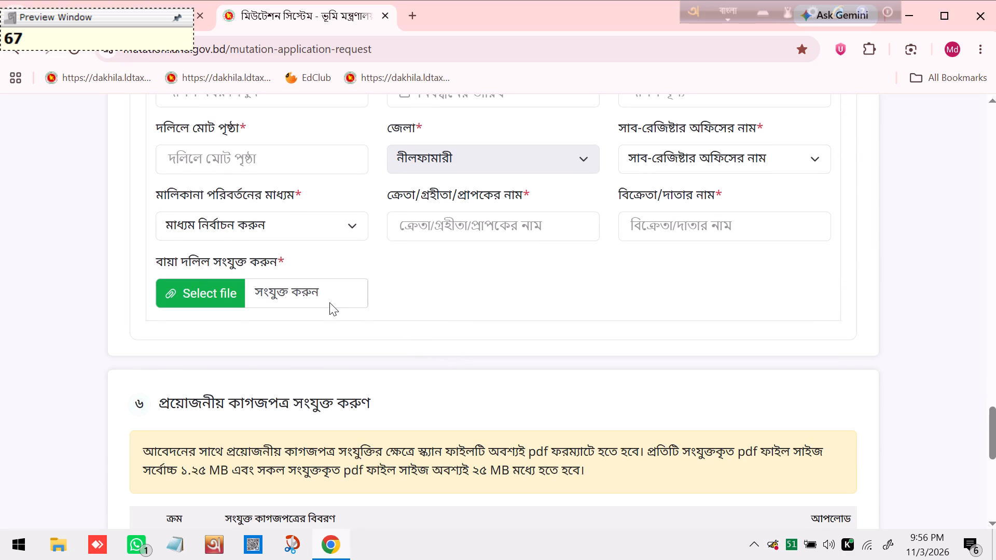
scroll(440, 273, down, 2)
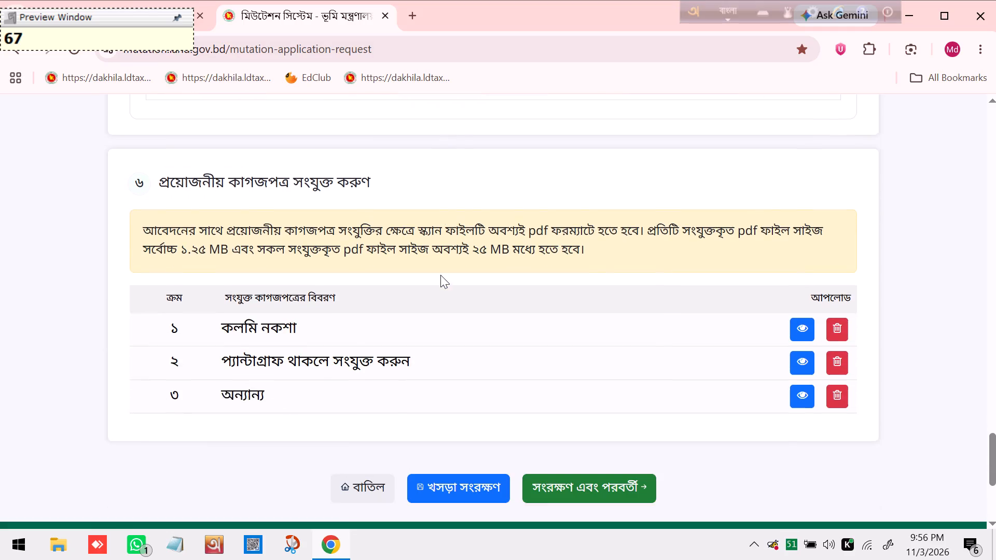
scroll(444, 279, up, 5)
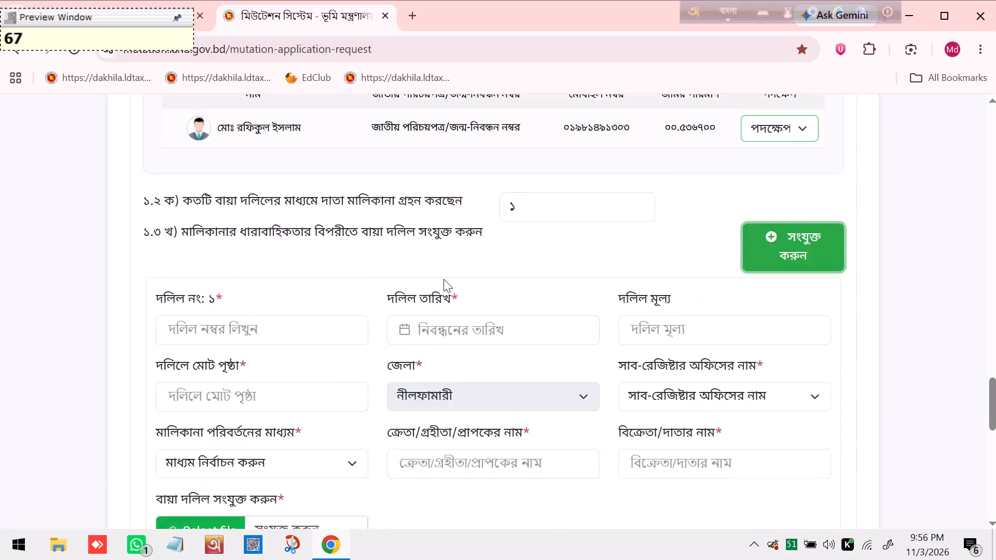
scroll(444, 279, up, 3)
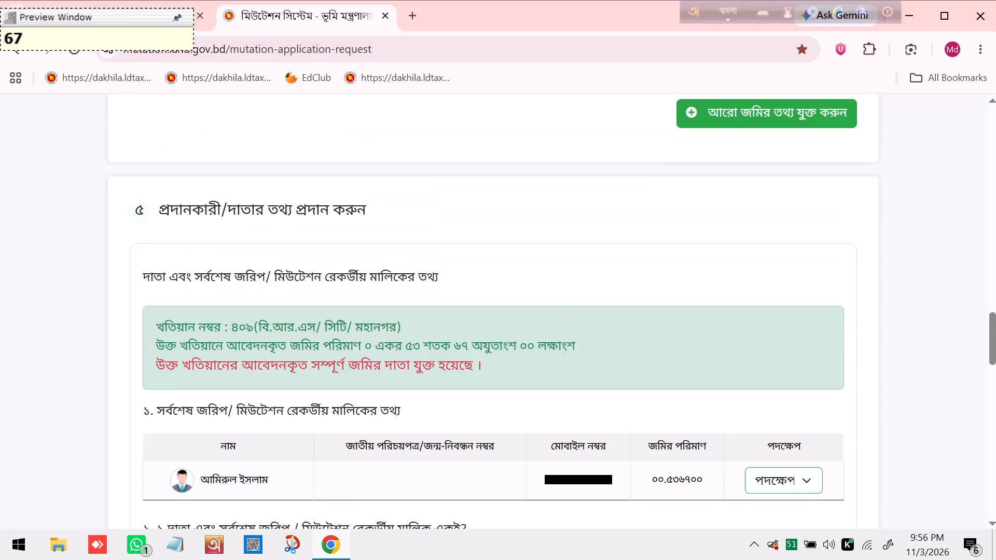
scroll(444, 279, down, 2)
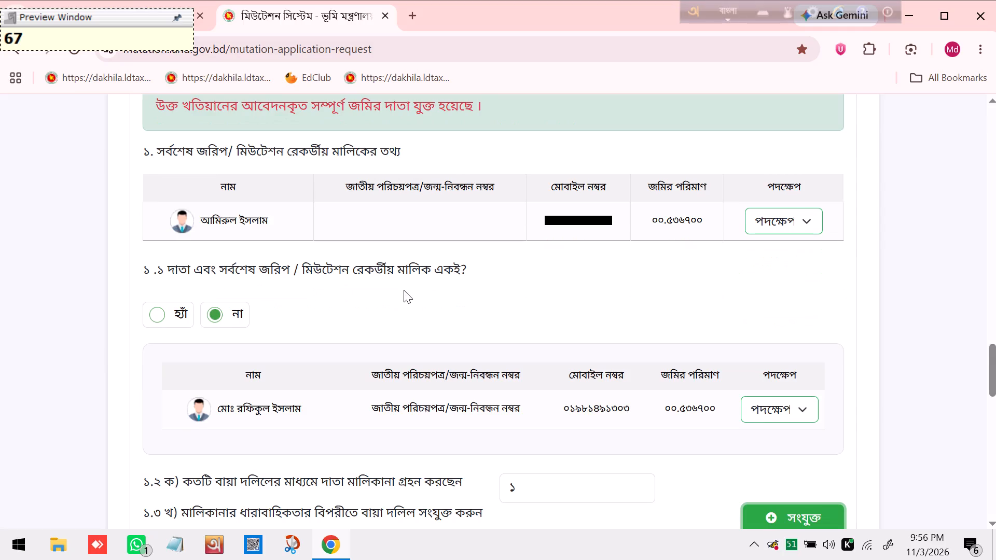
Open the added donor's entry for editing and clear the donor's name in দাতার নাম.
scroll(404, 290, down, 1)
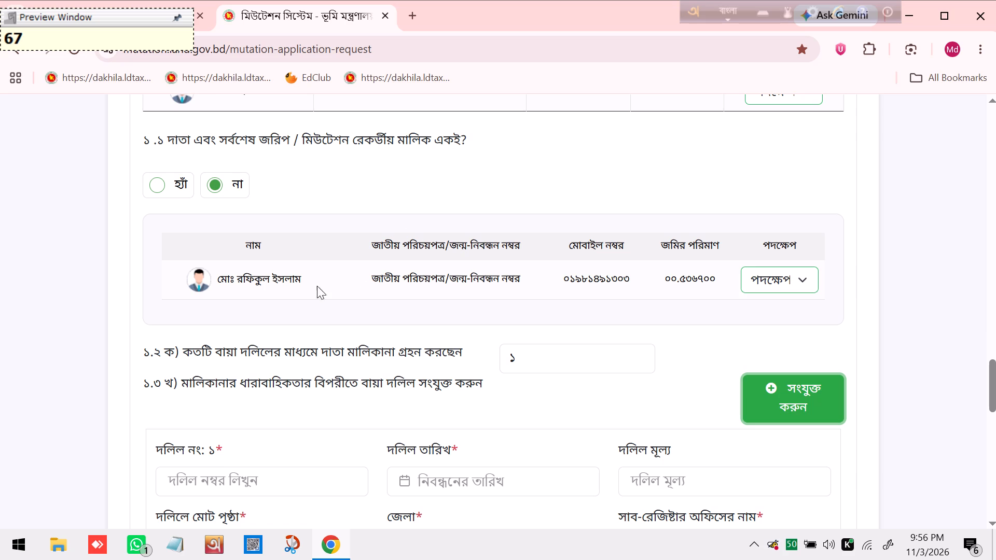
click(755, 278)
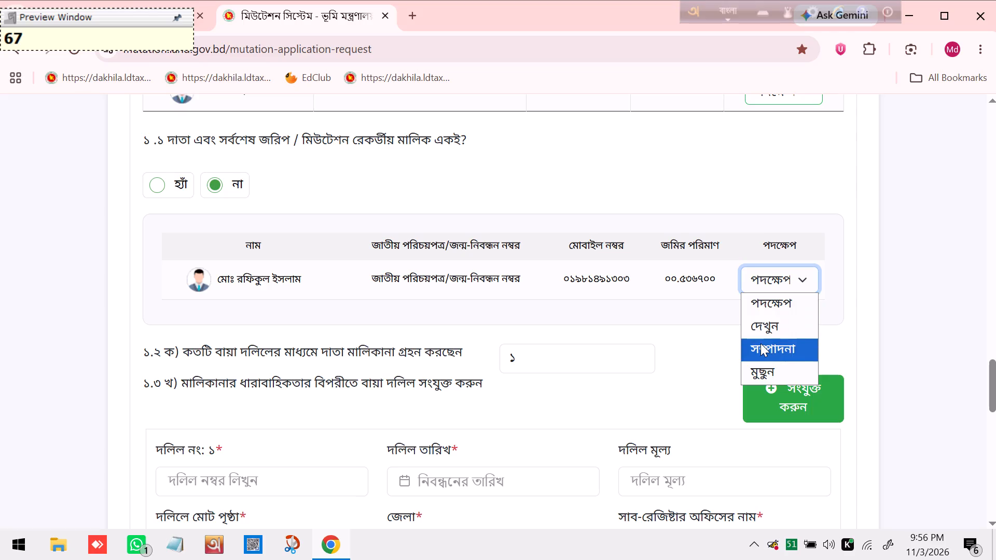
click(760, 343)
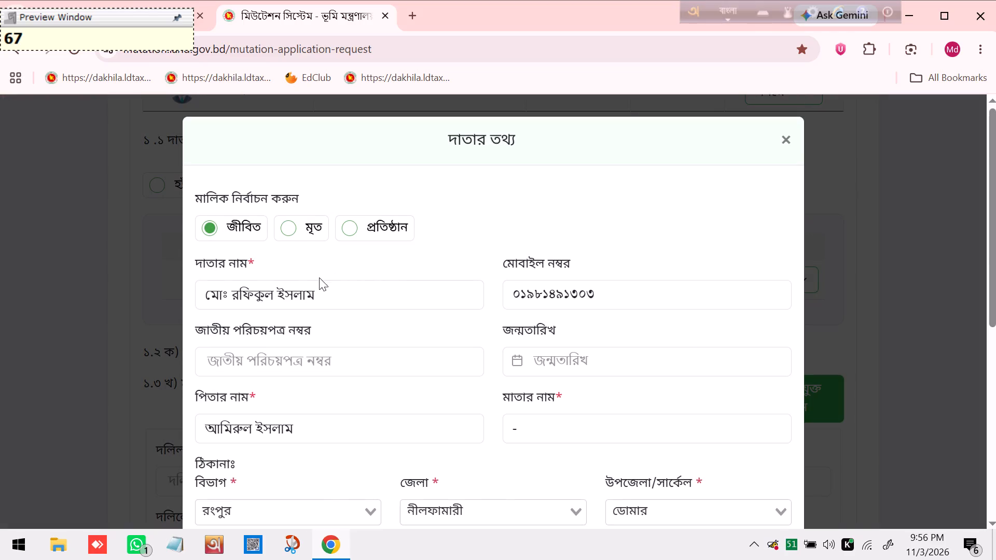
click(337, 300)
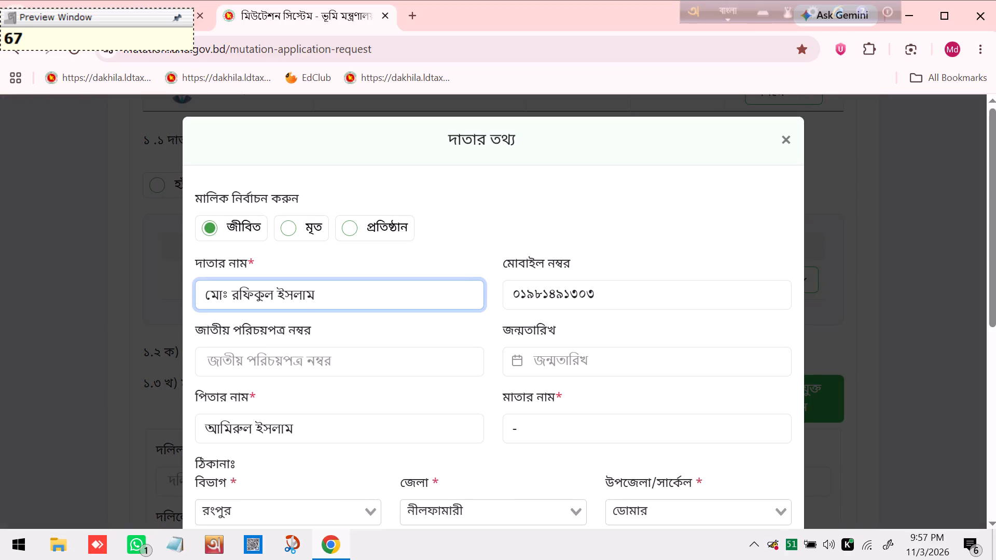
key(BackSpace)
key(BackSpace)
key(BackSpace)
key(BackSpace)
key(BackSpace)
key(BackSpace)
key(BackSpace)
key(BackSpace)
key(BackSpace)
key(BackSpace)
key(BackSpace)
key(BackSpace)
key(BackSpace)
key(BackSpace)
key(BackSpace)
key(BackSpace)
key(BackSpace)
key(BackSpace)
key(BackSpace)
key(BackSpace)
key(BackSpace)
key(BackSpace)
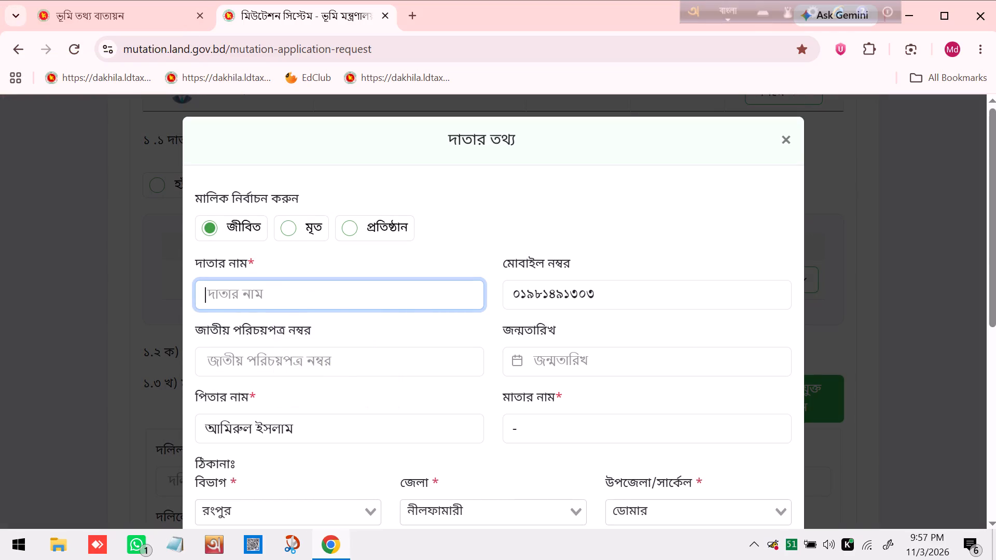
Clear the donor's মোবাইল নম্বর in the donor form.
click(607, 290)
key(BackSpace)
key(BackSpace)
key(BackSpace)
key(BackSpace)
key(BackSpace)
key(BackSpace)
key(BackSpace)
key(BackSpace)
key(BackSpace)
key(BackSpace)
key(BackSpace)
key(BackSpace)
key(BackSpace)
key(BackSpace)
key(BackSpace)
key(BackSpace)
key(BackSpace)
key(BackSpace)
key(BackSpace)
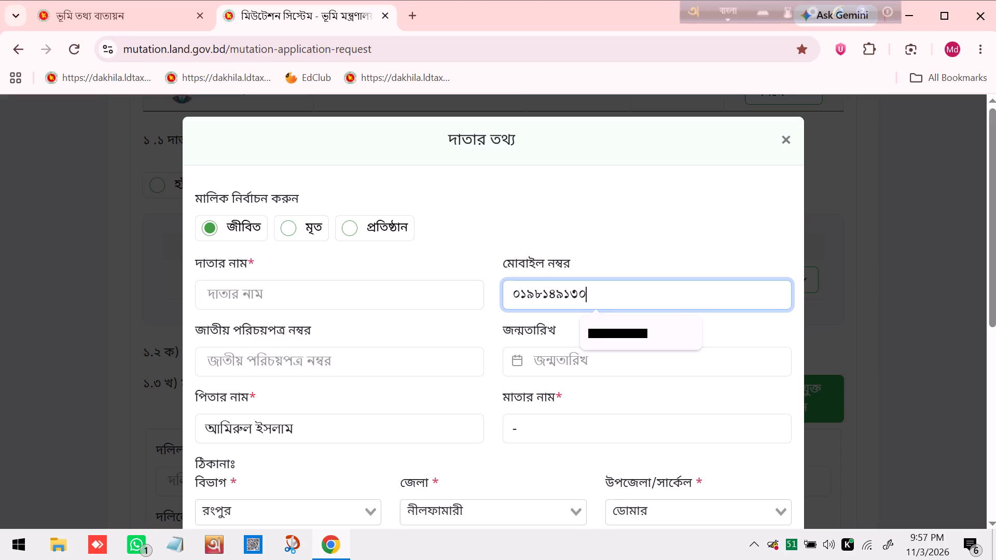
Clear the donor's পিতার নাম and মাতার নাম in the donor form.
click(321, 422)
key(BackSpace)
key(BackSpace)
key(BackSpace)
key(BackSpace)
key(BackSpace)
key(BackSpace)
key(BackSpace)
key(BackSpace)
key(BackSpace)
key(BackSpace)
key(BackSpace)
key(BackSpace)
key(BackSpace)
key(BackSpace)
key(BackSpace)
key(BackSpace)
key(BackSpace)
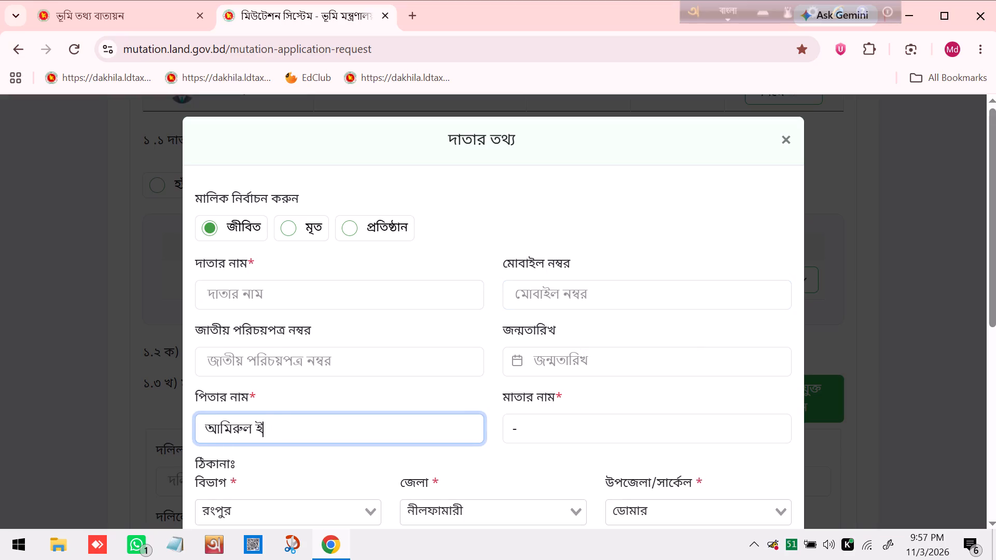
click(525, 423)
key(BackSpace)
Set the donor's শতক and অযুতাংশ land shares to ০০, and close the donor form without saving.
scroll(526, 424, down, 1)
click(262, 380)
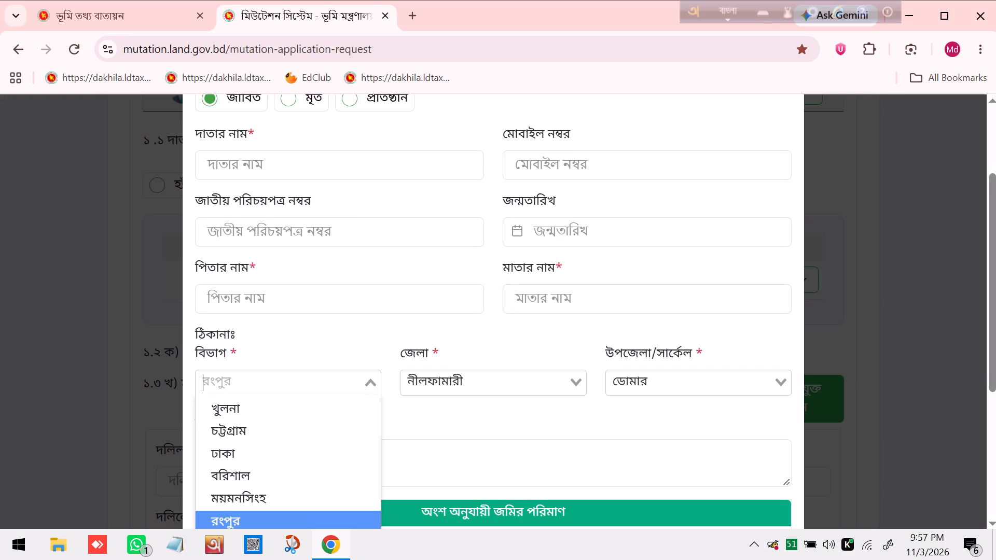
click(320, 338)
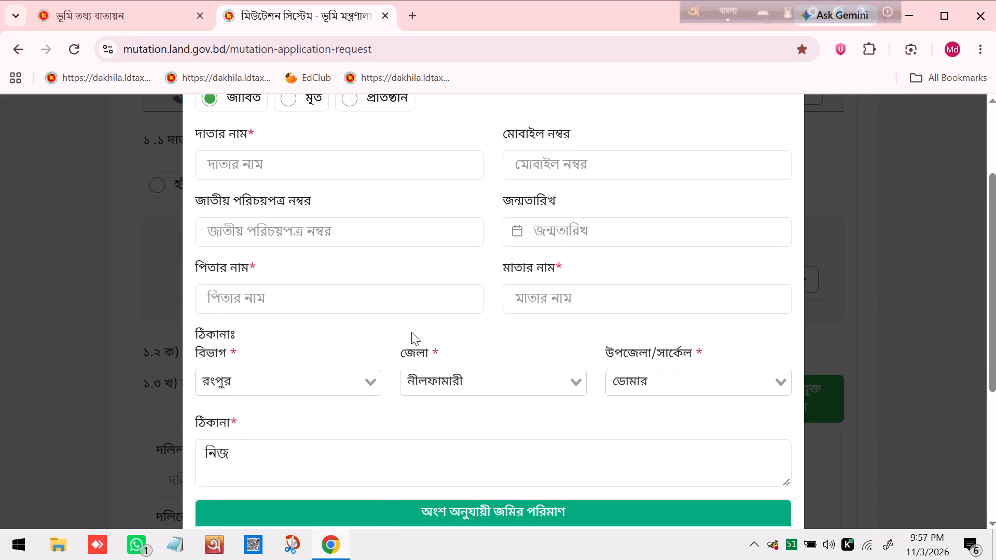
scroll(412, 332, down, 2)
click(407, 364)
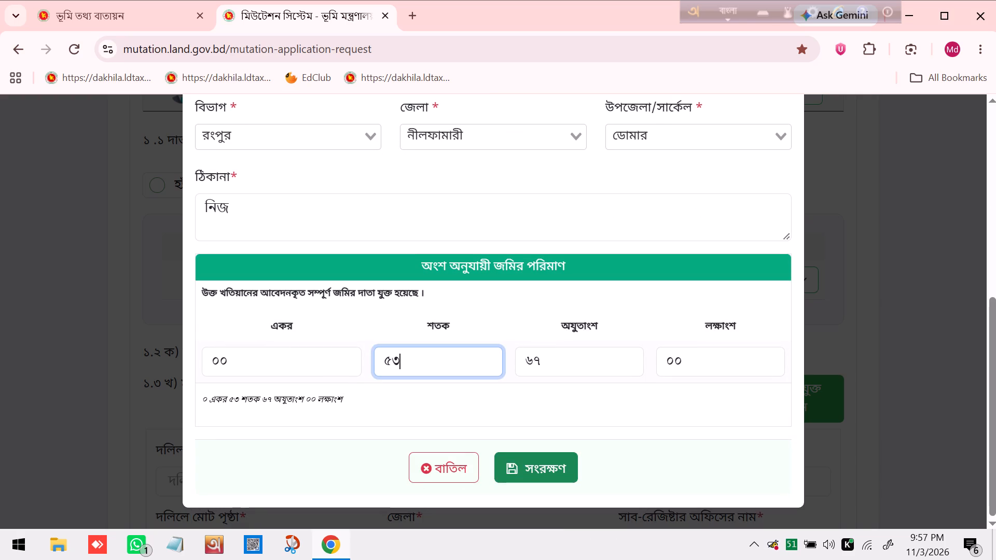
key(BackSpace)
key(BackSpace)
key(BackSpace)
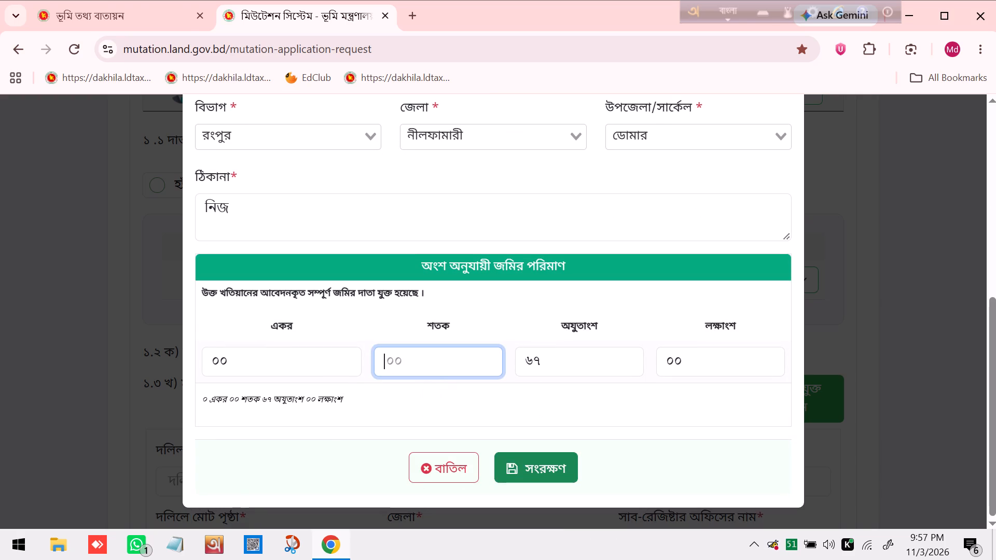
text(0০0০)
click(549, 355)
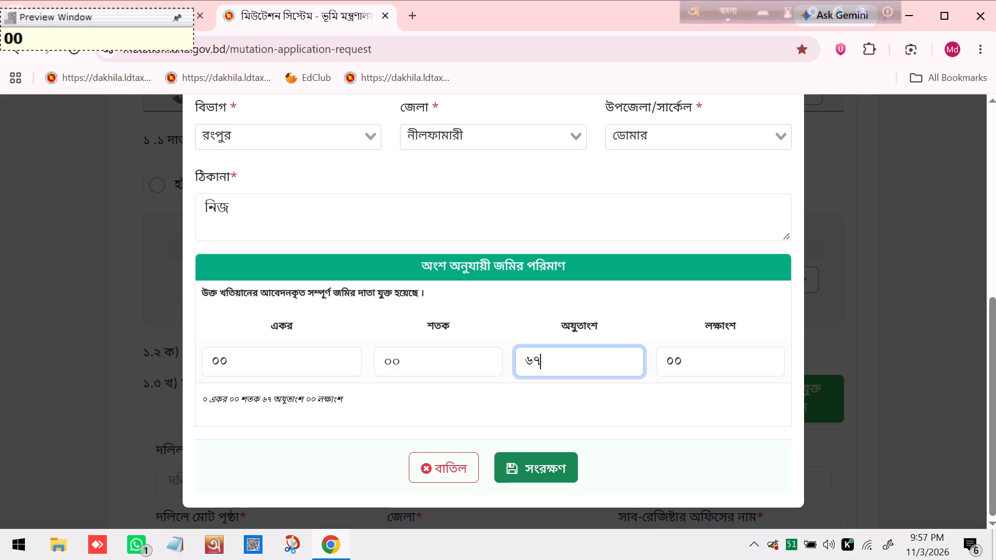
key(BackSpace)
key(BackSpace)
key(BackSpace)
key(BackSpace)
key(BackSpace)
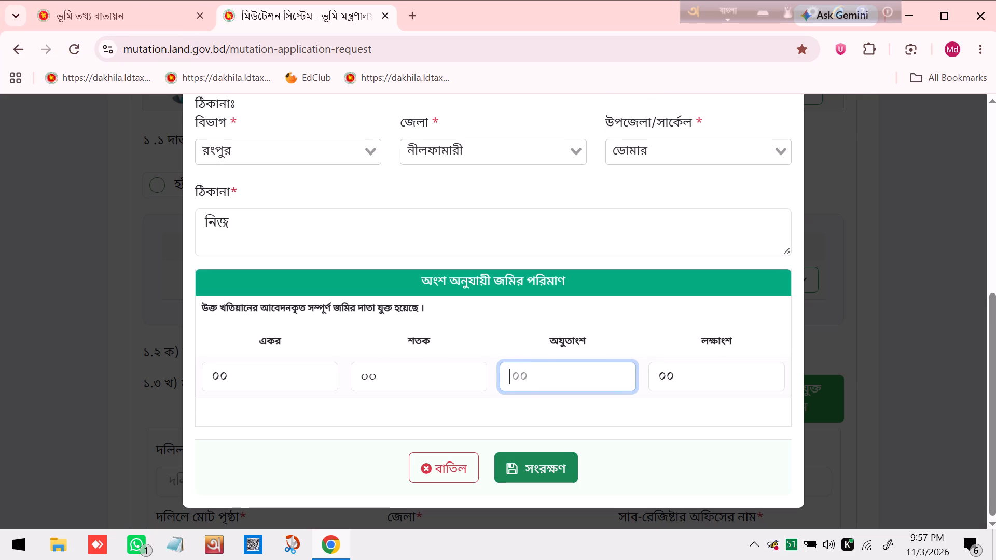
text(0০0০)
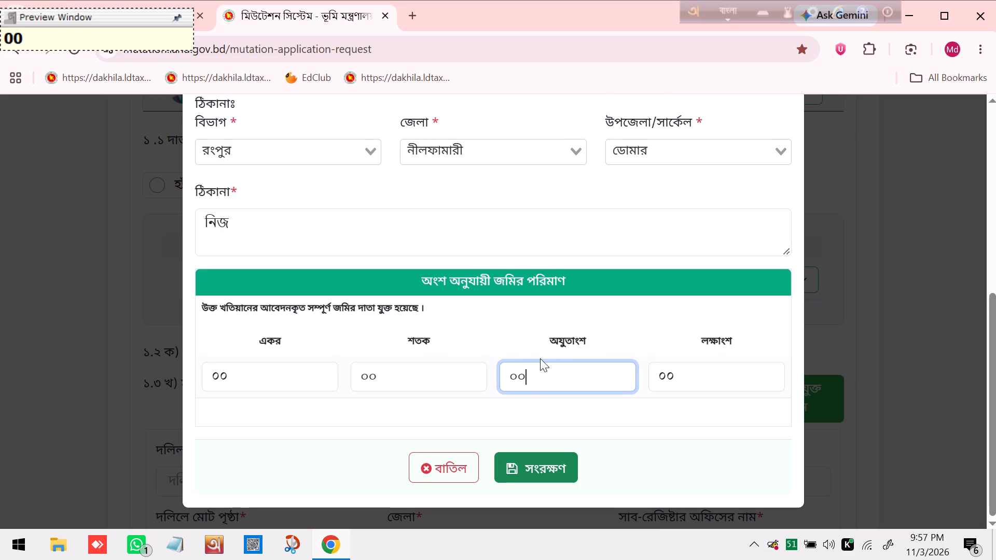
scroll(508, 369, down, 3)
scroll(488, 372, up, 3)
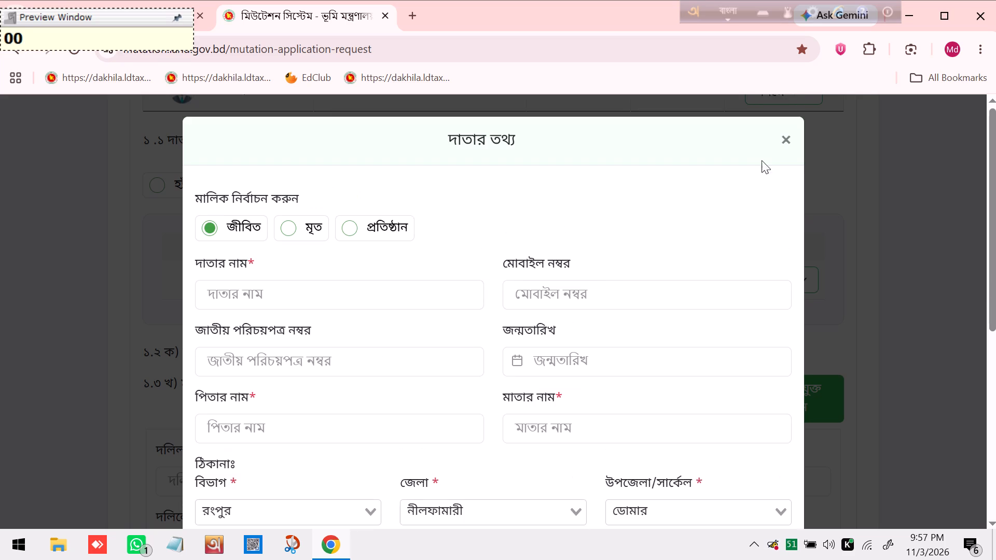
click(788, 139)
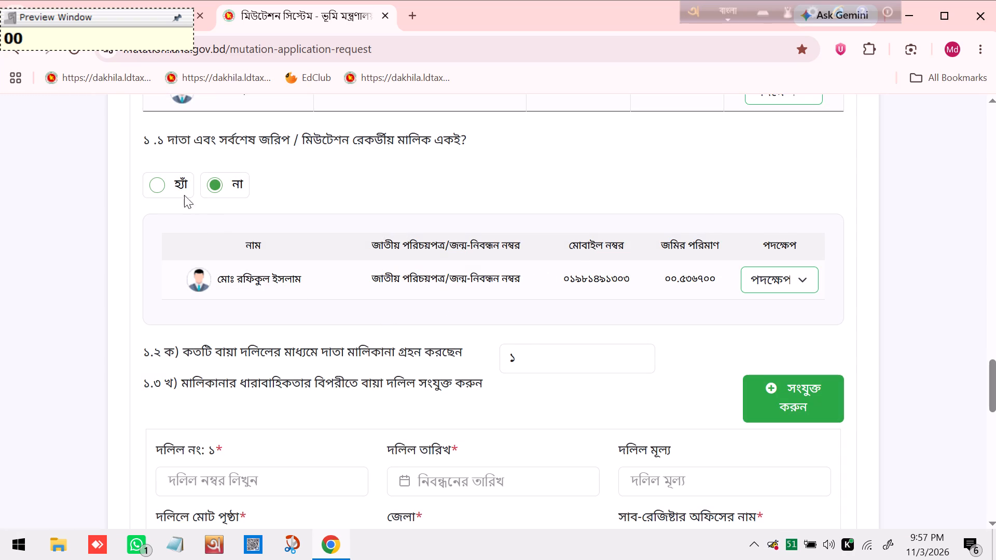
Answer হ্যাঁ to question ১.১ on whether the donor and the last recorded owner are the same.
click(155, 181)
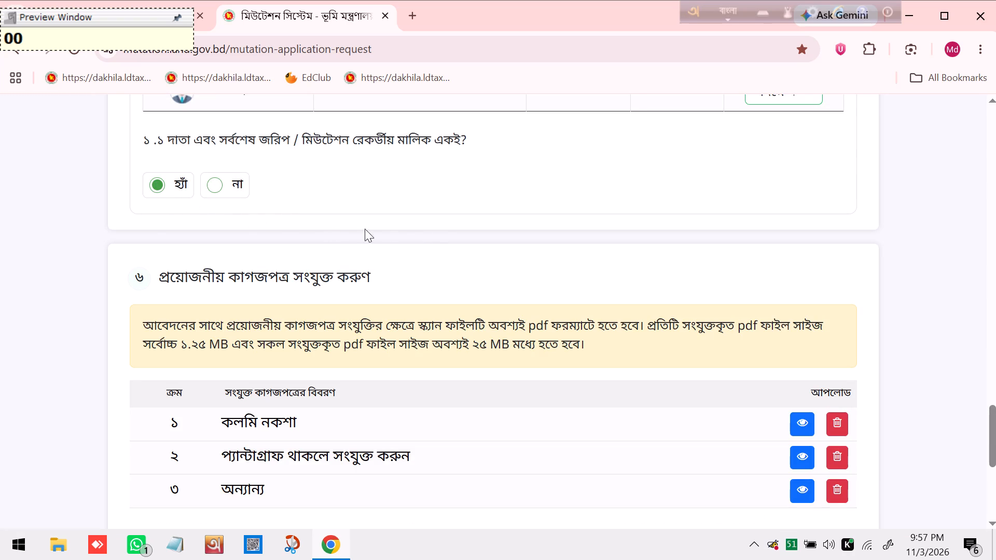
Review the filled-in application from the donor section up through the applicant, deed and land schedule details to the attachments.
scroll(440, 226, down, 3)
scroll(440, 228, up, 5)
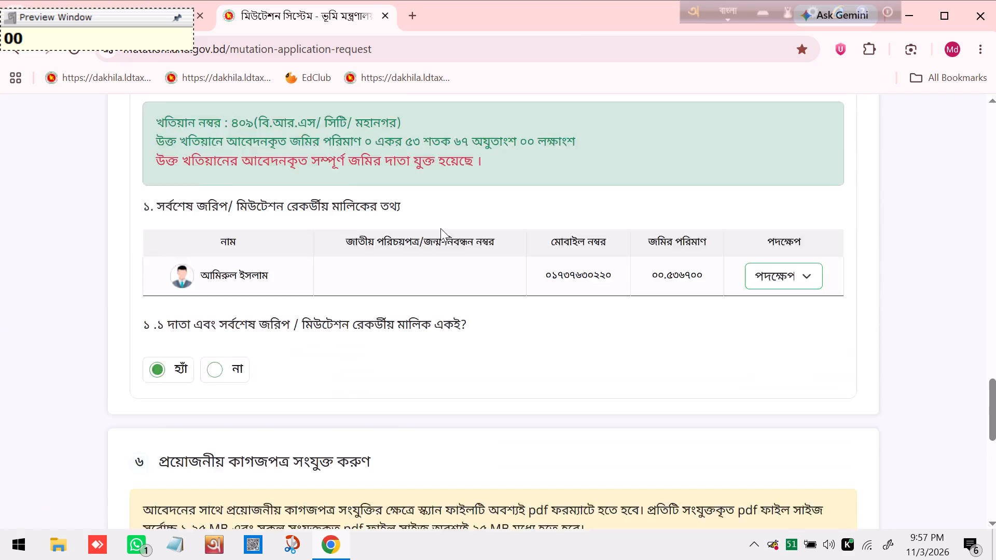
scroll(440, 228, up, 3)
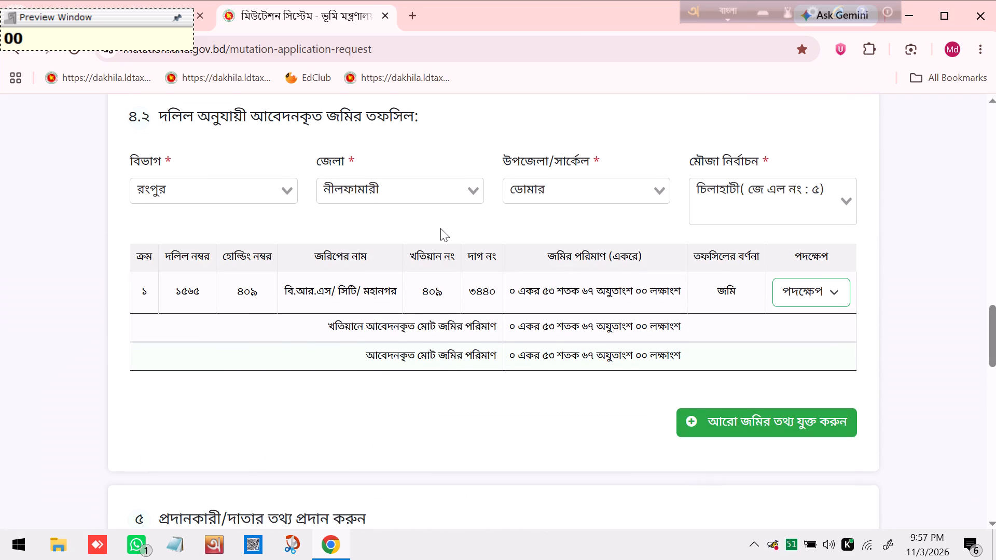
scroll(440, 228, up, 8)
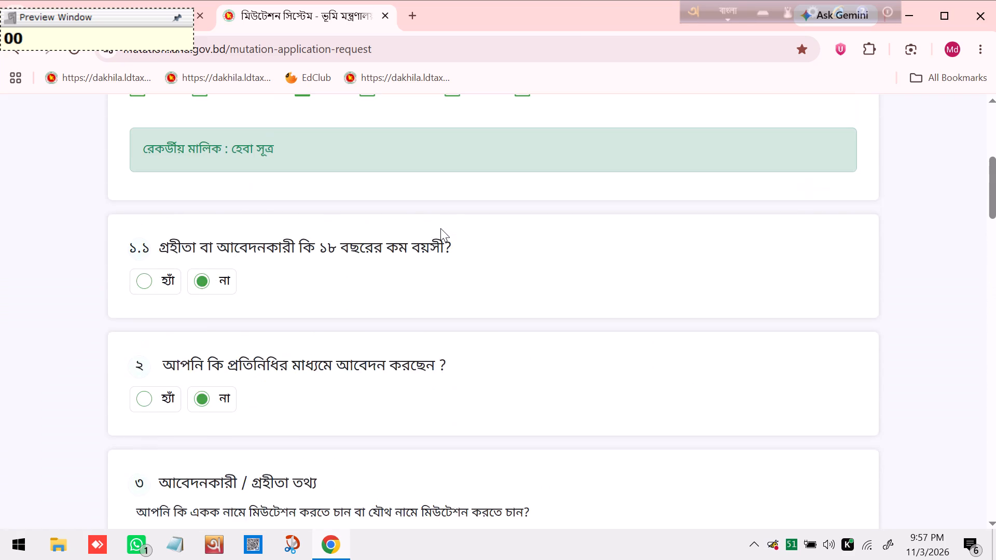
scroll(440, 228, up, 4)
scroll(440, 228, down, 7)
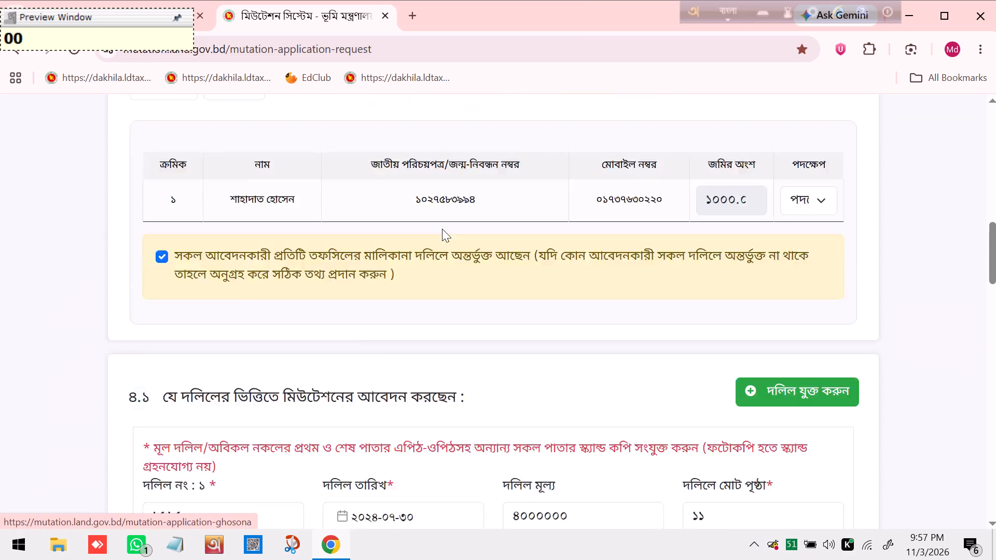
scroll(442, 229, down, 10)
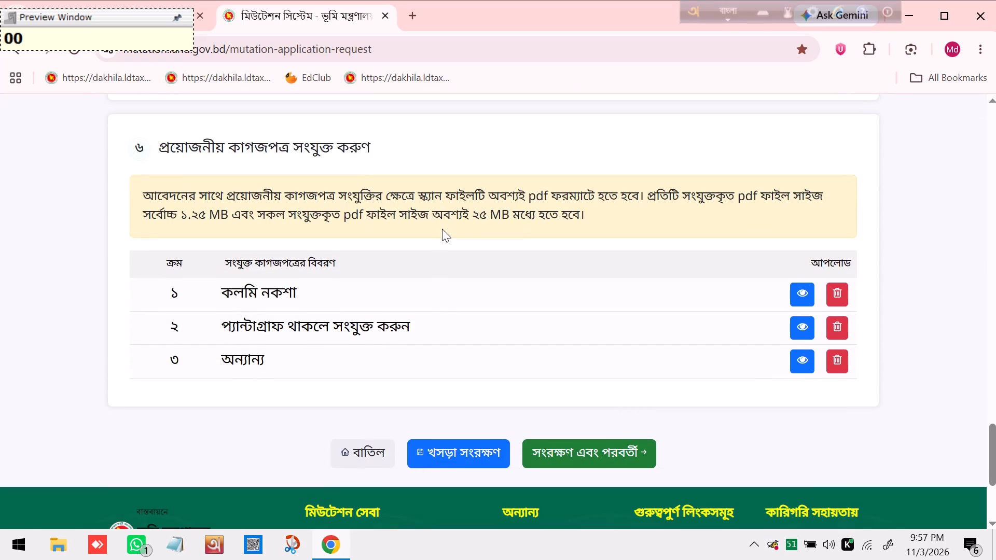
Save the application form and proceed to the ঘোষণা stage.
scroll(529, 353, down, 2)
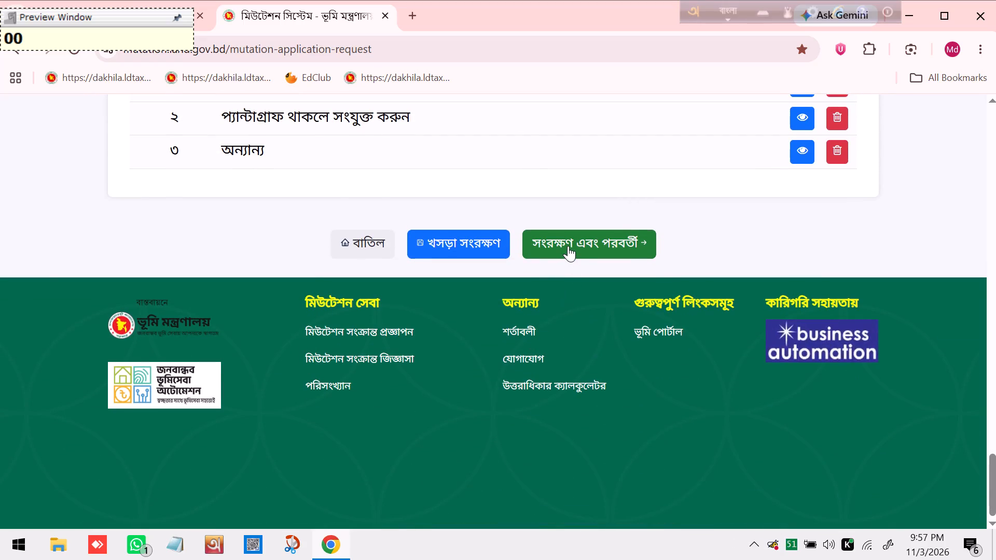
key(Right)
scroll(568, 246, down, 4)
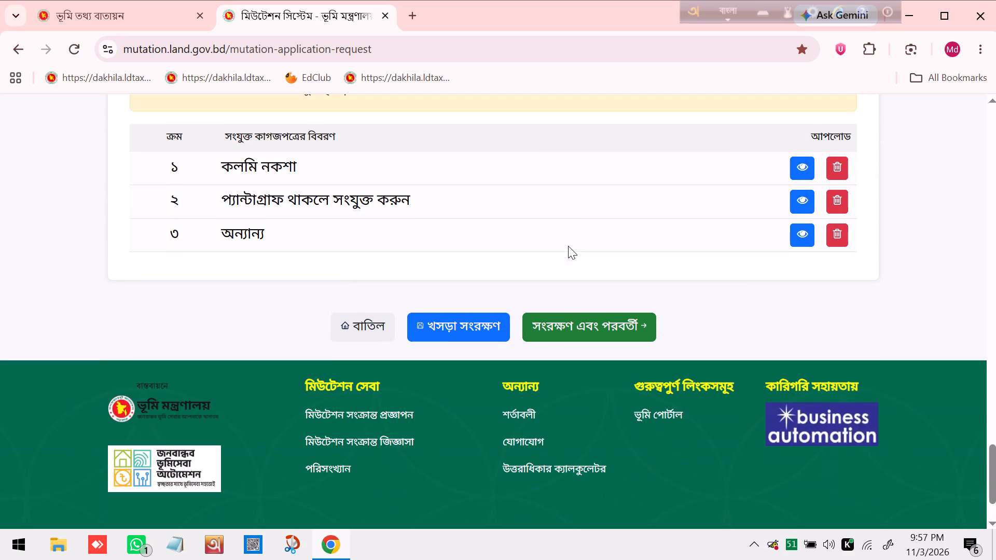
click(562, 318)
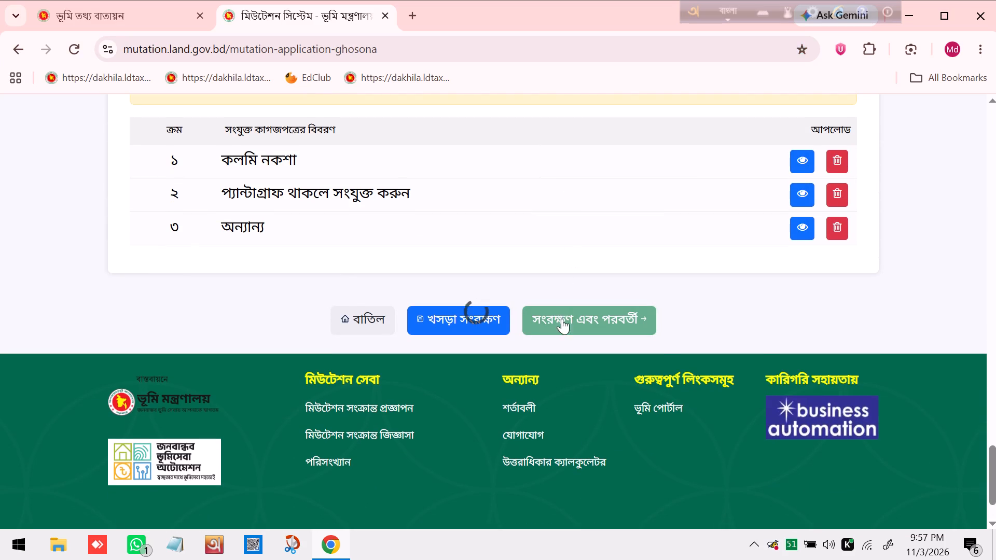
Answer হ্যাঁ to declaration questions ৭.১, ৭.২ and ৭.৫, and না to ৭.৩, ৭.৪ and ৭.৬.
scroll(299, 310, down, 2)
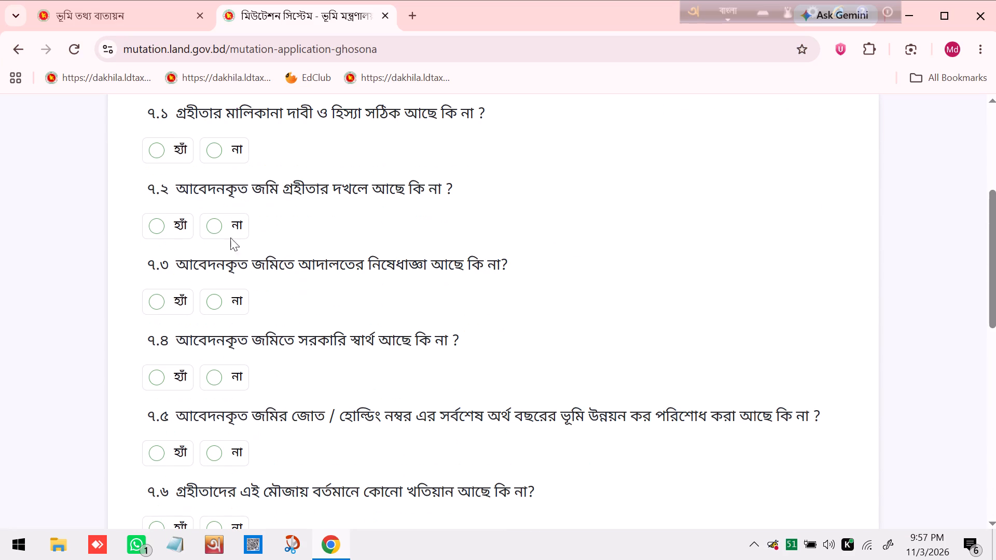
click(159, 147)
click(159, 224)
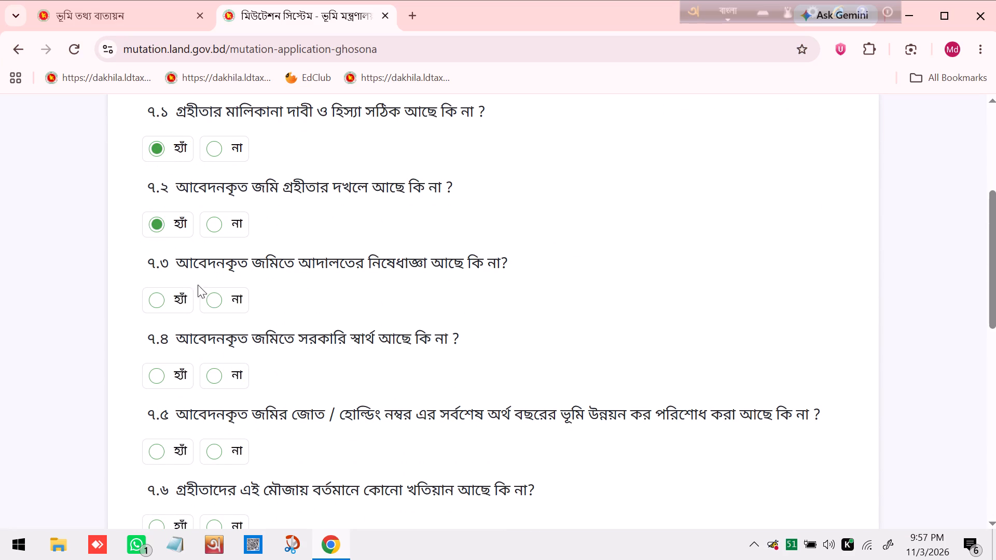
click(213, 297)
click(215, 368)
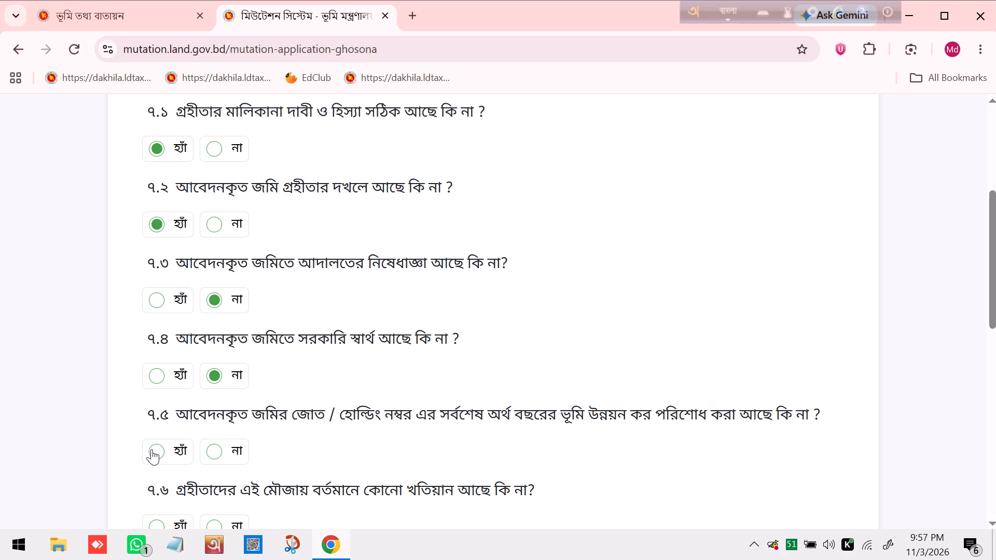
click(150, 451)
scroll(314, 343, down, 2)
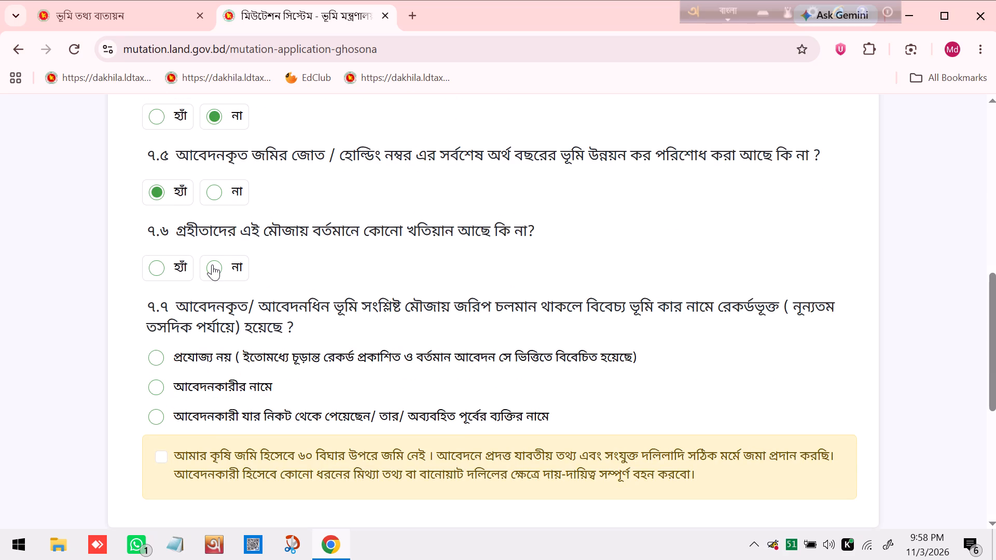
click(212, 264)
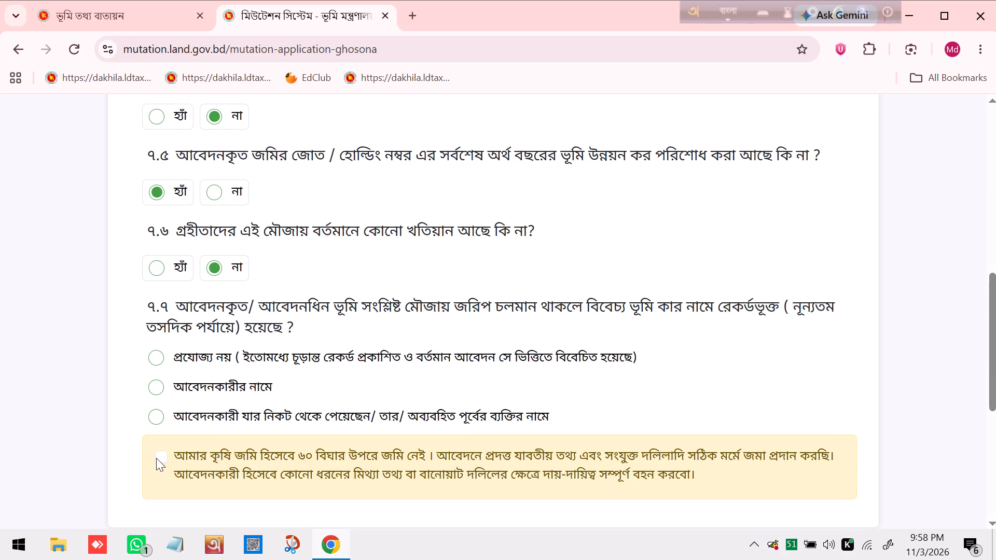
Accept the declaration about the ৬০ বিঘা limit and the accuracy of the documents, and submit the application.
click(158, 458)
scroll(412, 291, down, 2)
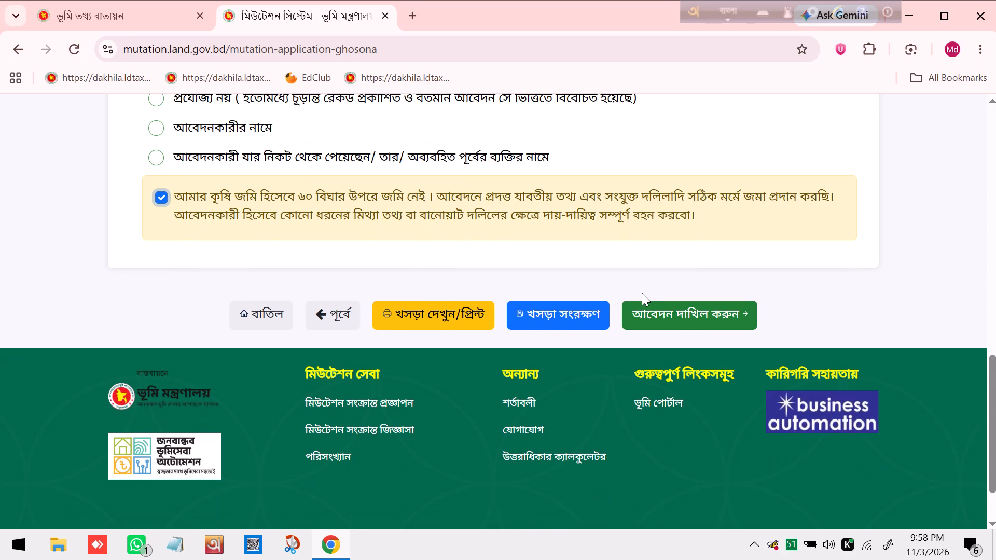
click(658, 316)
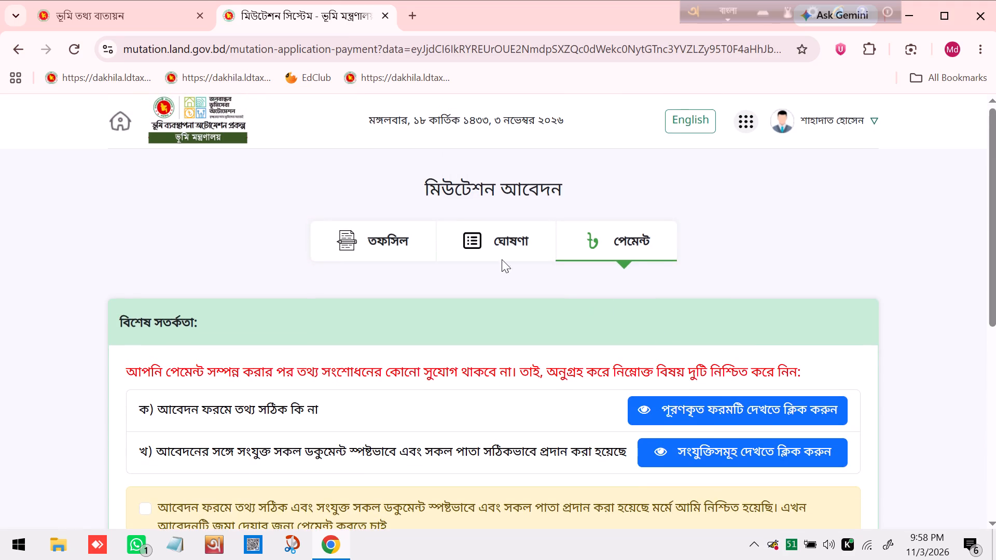
Confirm on the payment page that the form data and attached documents are correct.
scroll(466, 242, down, 2)
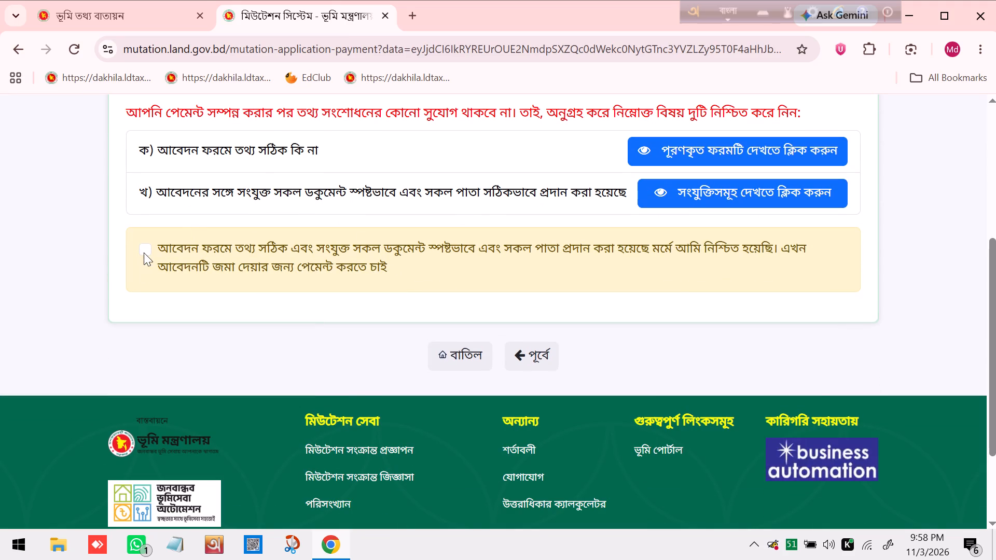
click(142, 249)
Choose ইন্টারনেট ব্যাংকিং as the payment method and try to pay the notice fee through LSG Payment.
scroll(393, 186, down, 2)
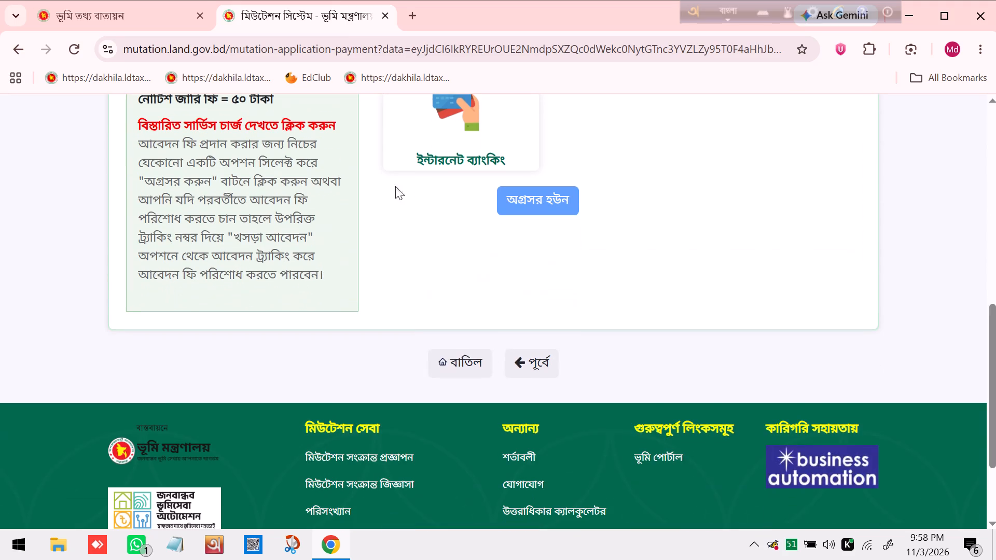
click(455, 138)
click(544, 232)
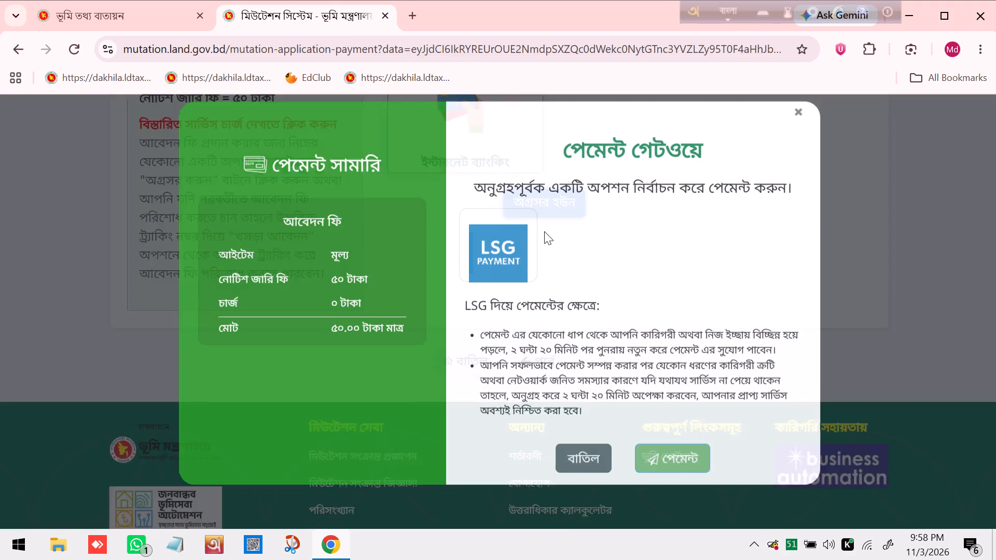
click(513, 269)
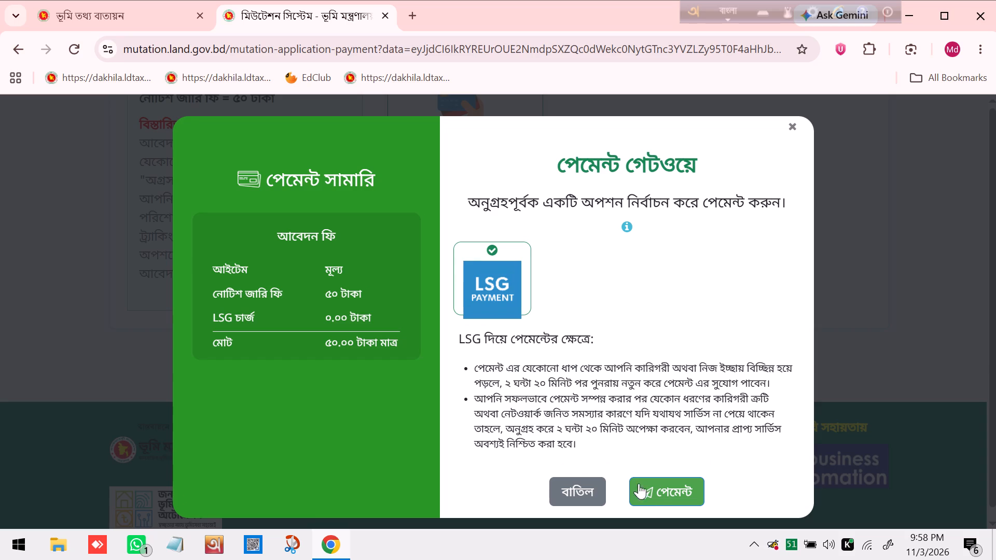
click(661, 492)
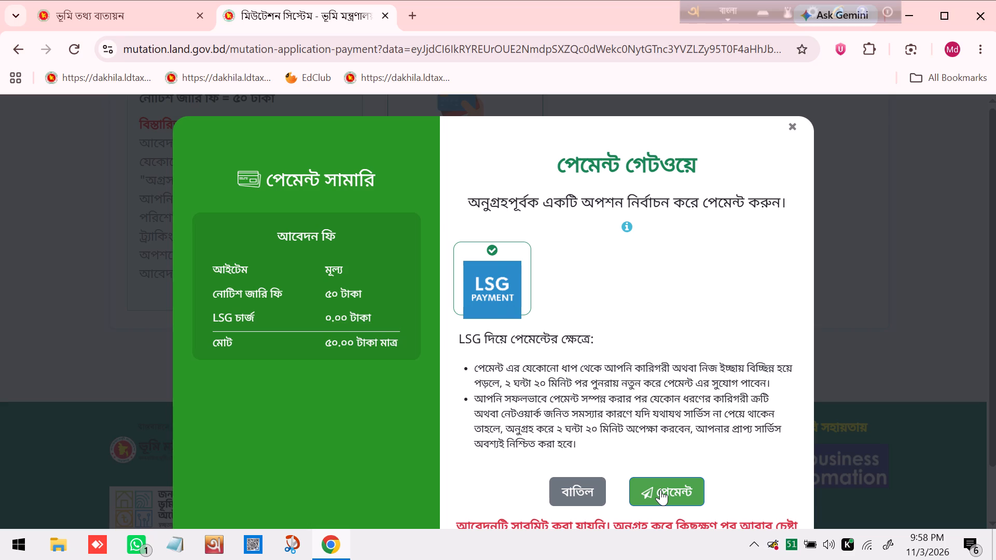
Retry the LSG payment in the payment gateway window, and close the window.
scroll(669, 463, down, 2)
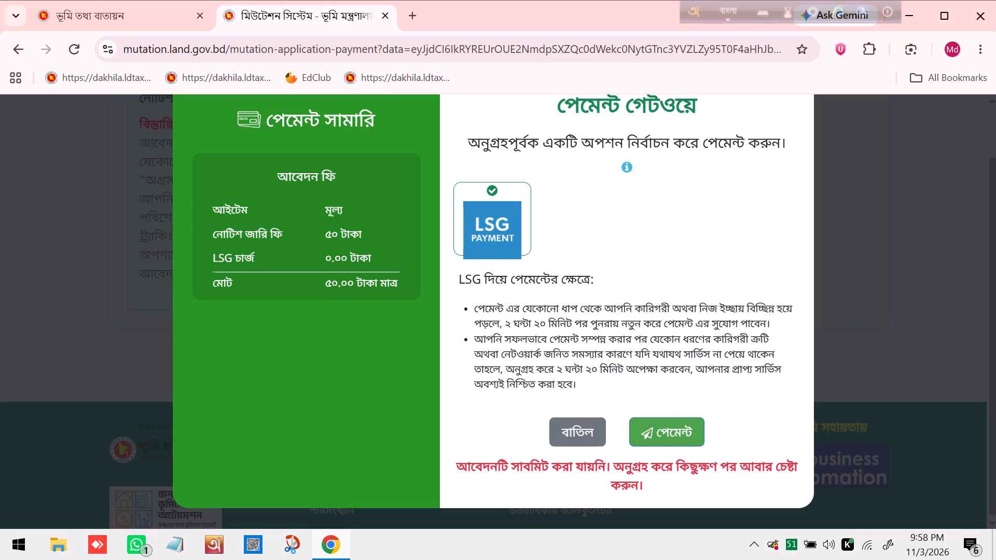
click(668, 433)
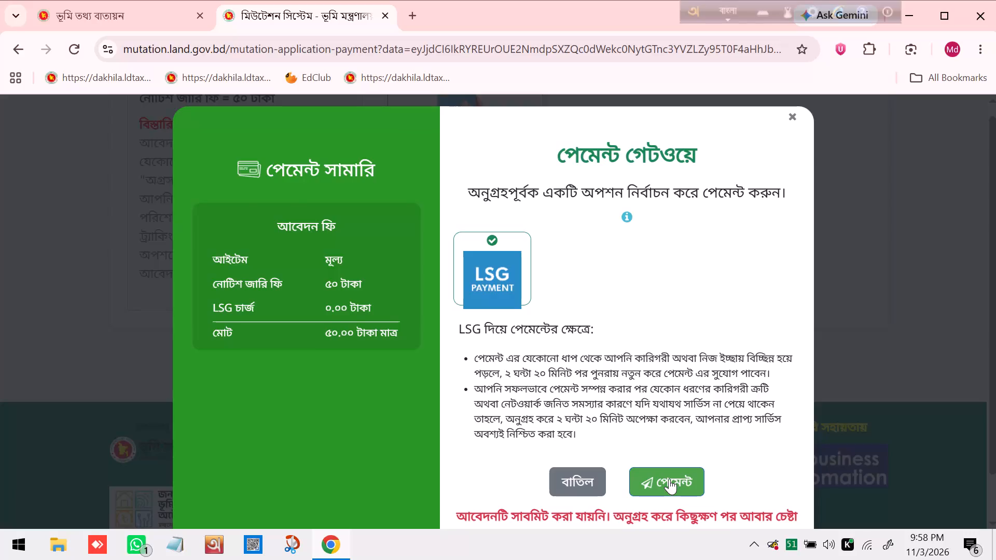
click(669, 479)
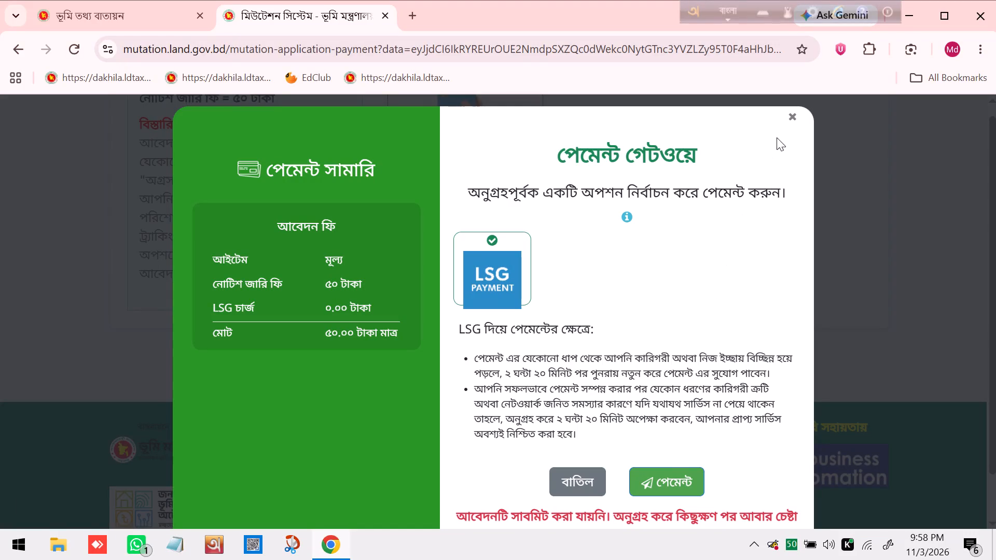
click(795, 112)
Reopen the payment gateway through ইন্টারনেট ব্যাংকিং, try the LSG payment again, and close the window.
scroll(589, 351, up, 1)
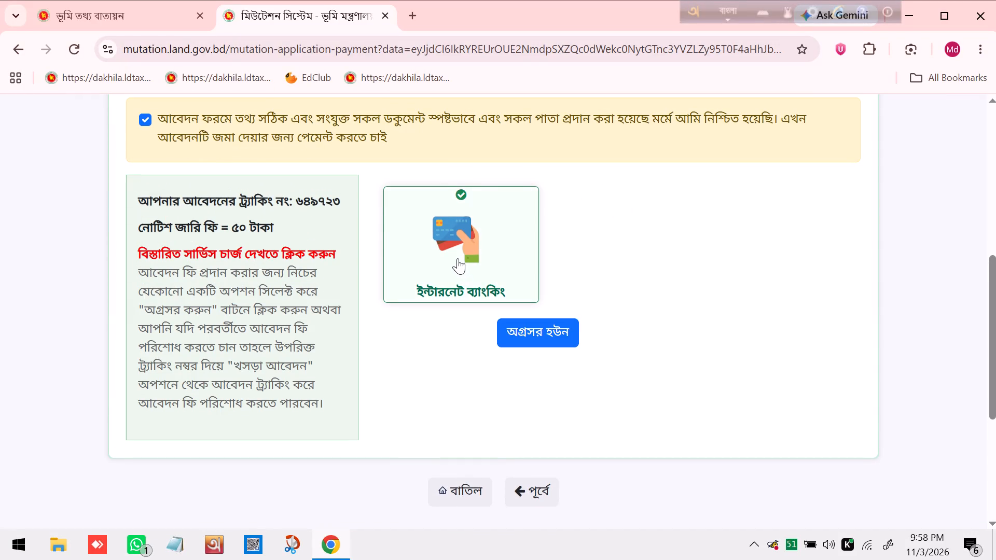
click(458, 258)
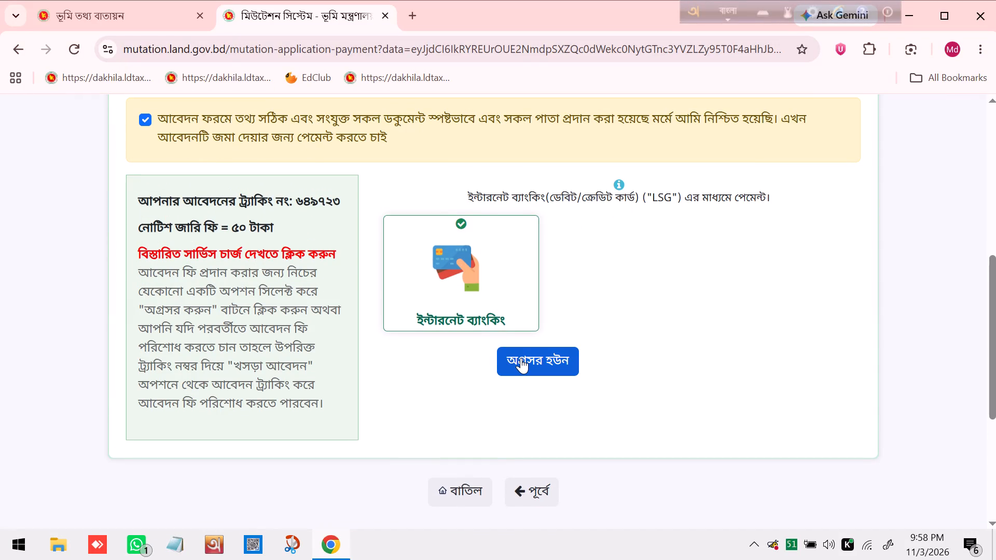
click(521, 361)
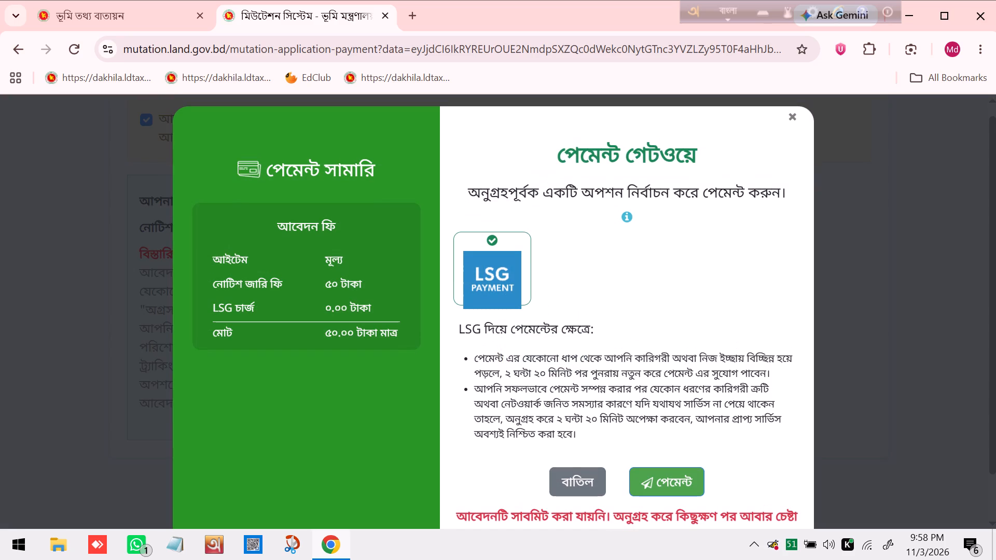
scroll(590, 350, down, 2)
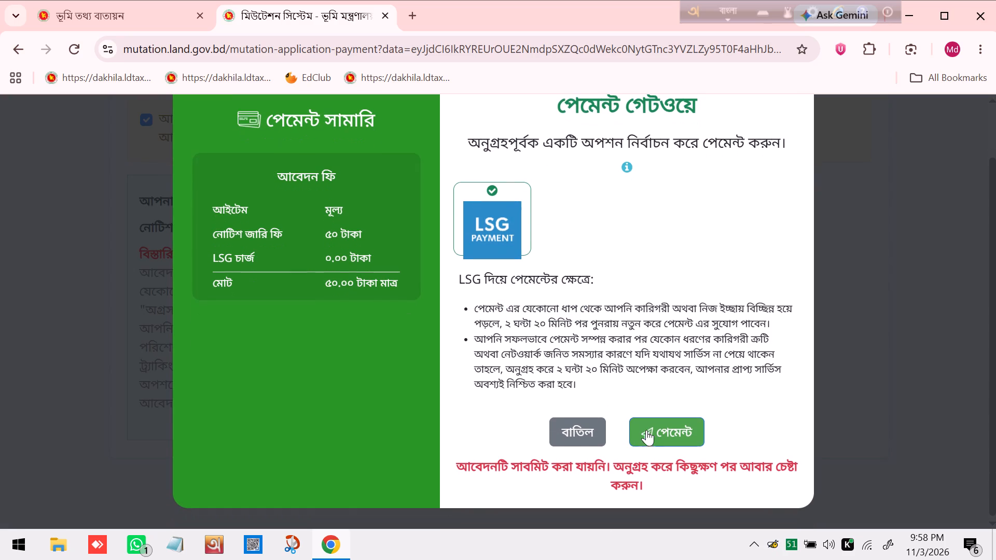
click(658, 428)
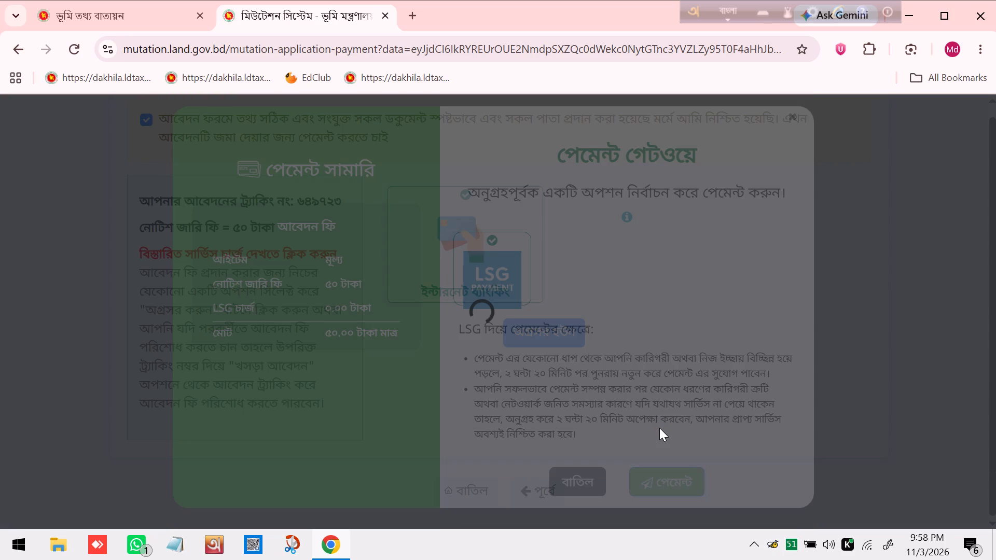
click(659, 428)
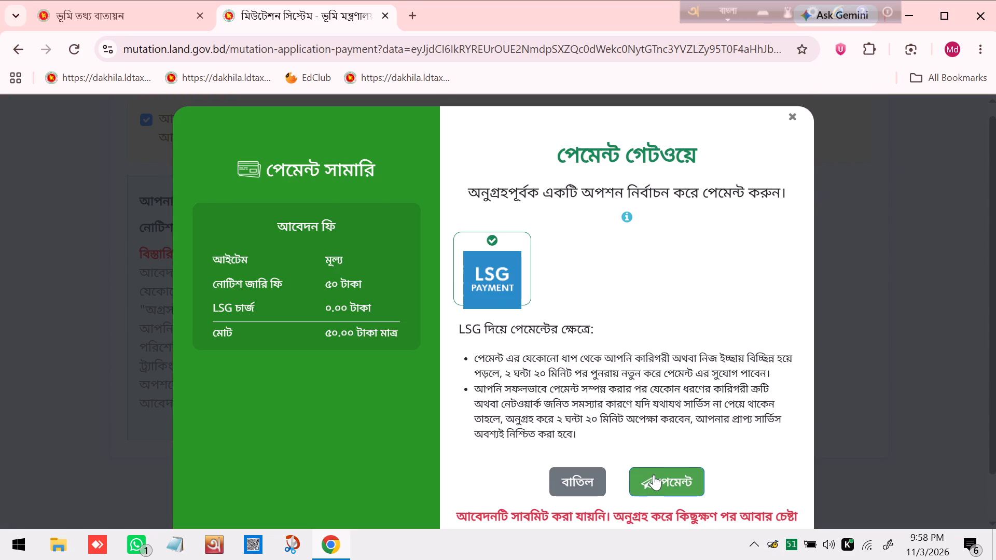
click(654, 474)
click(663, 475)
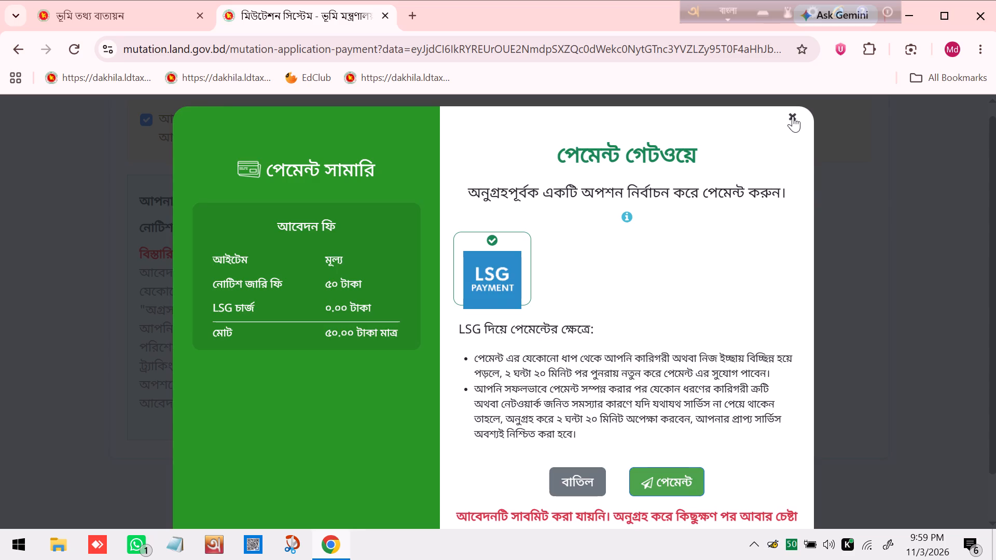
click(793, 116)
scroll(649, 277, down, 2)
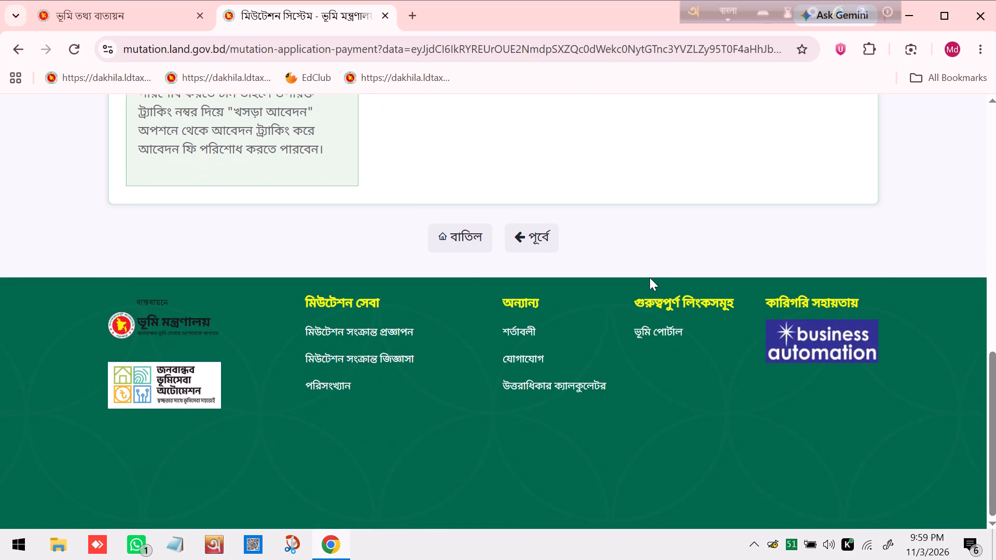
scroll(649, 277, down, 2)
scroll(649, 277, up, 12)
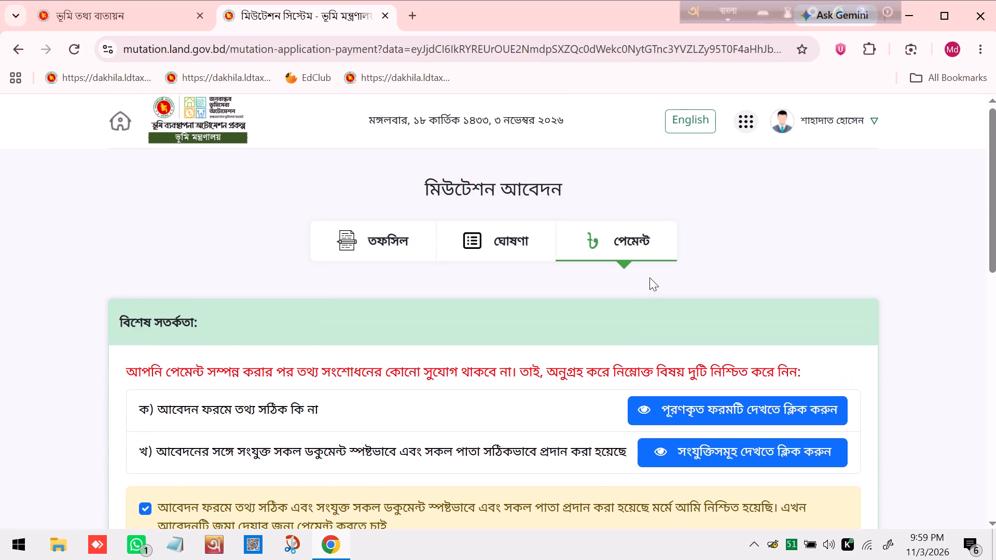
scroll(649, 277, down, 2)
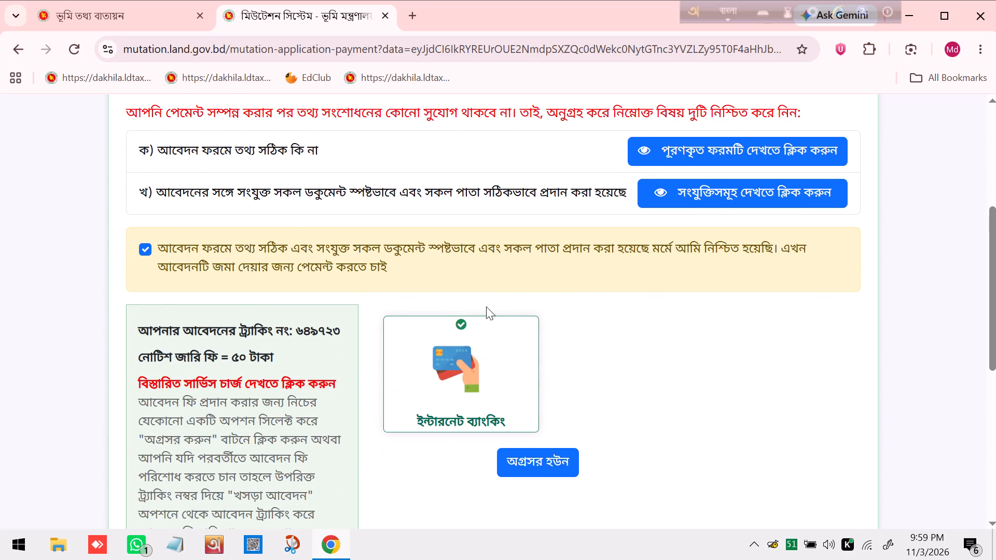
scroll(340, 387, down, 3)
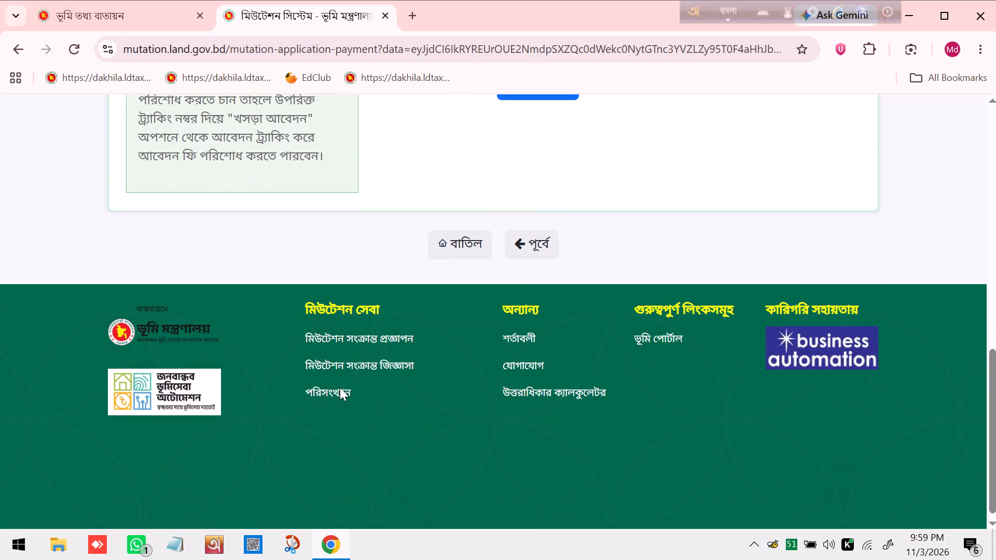
Close the browser, reopen it, and return to the mutation system through land.gov.bd.
scroll(340, 387, down, 1)
scroll(345, 385, up, 3)
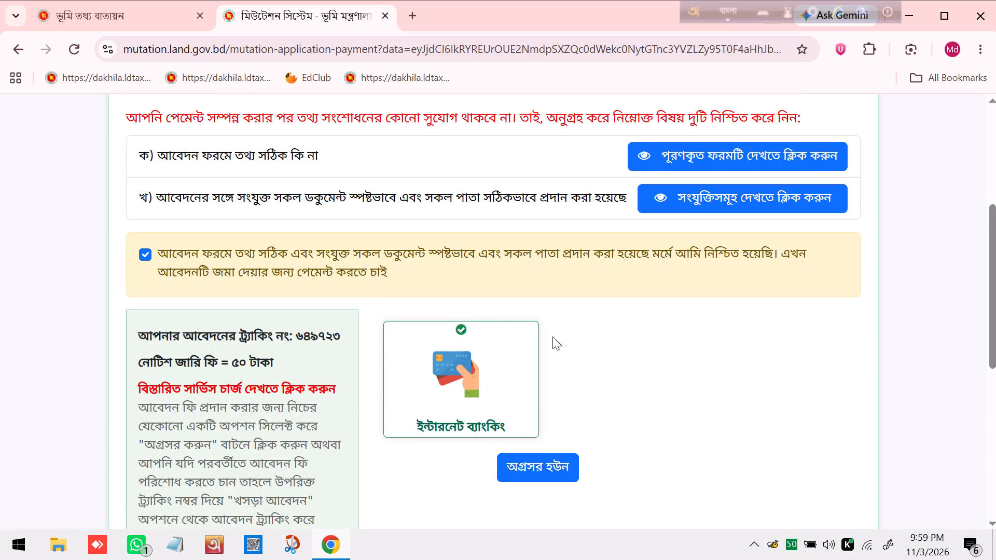
scroll(558, 334, up, 6)
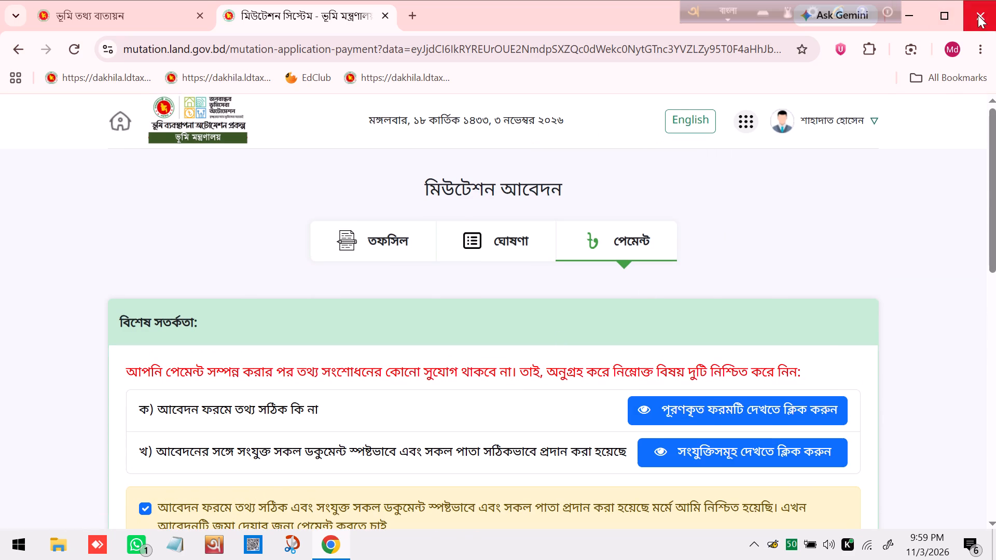
click(979, 15)
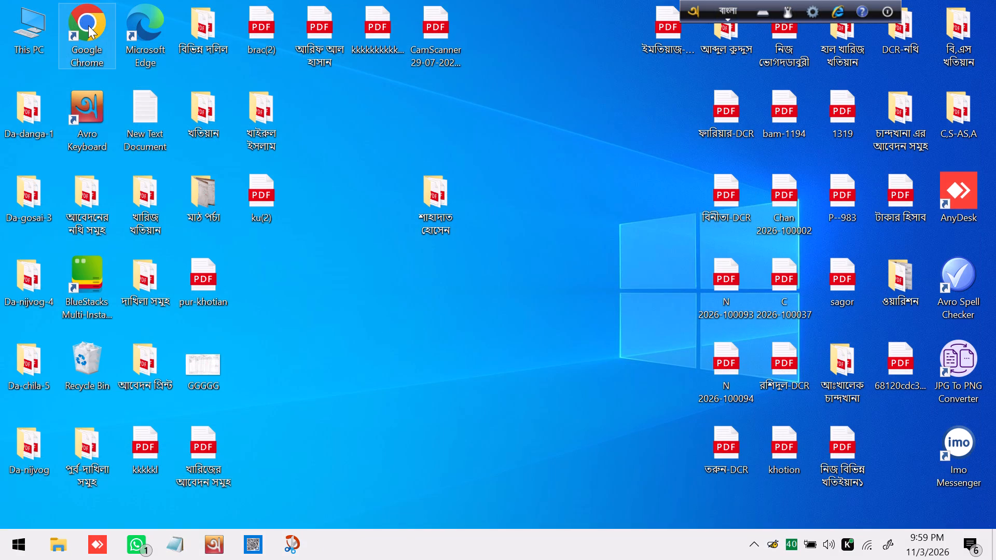
double_click(88, 25)
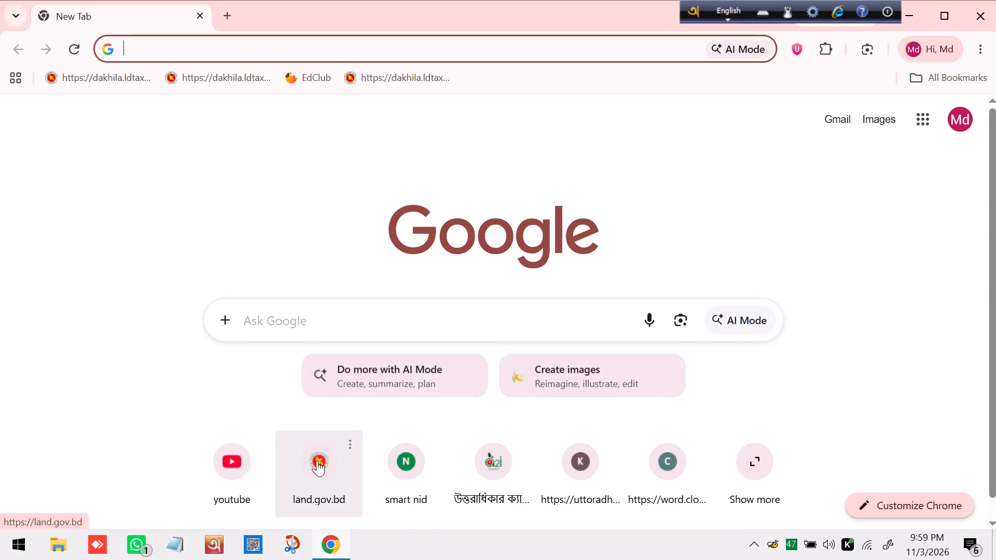
click(317, 460)
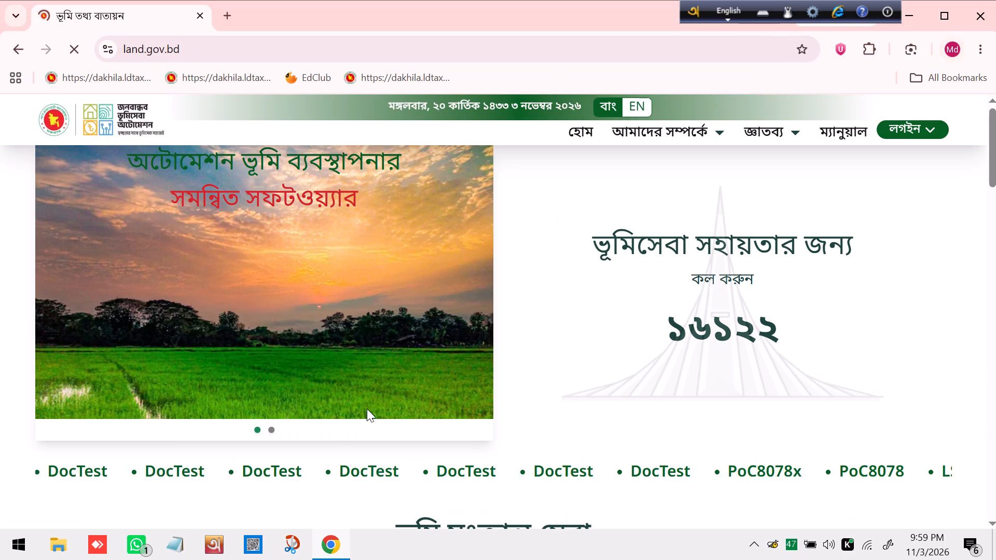
scroll(413, 324, down, 3)
click(177, 274)
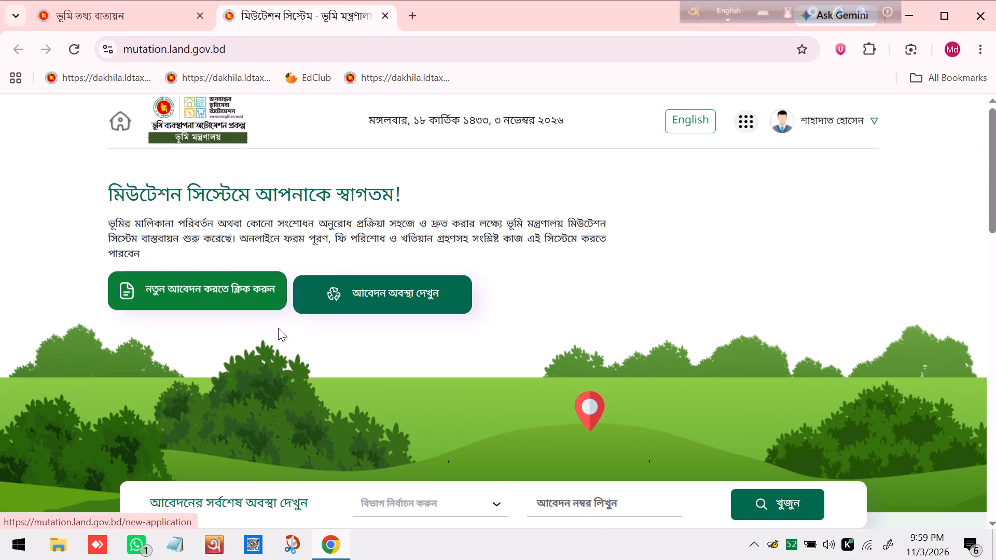
Open the application status list and open the draft mutation application (খসড়াকৃত আবেদন).
click(397, 285)
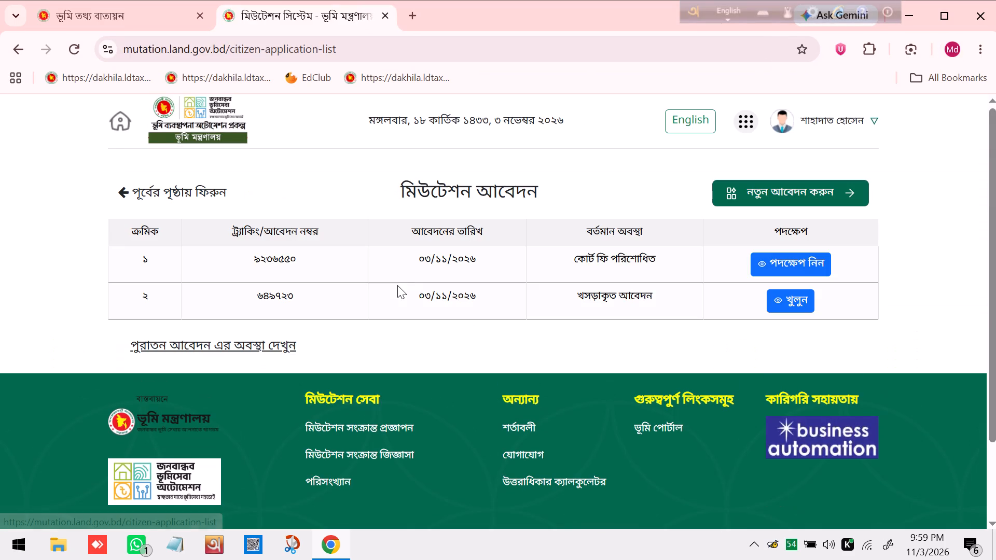
click(793, 298)
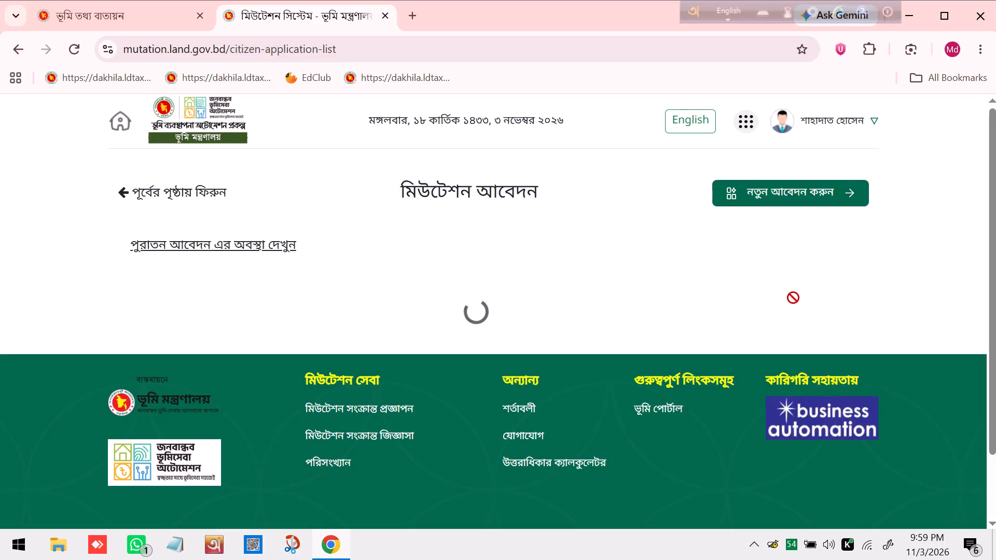
In section ৫, answer হ্যাঁ to question ১.১ on whether the donor and the last recorded owner are the same.
scroll(509, 305, down, 8)
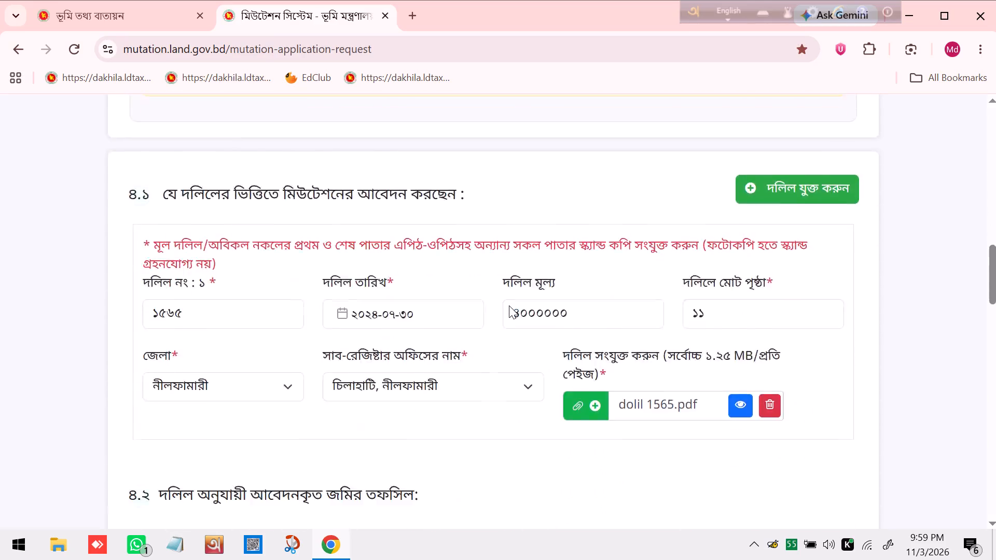
scroll(509, 305, down, 6)
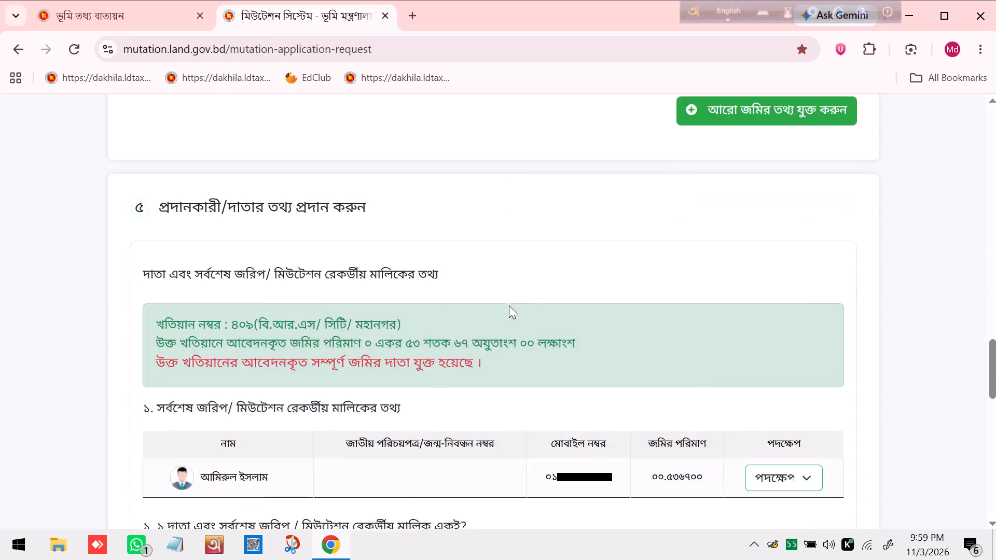
scroll(509, 305, down, 2)
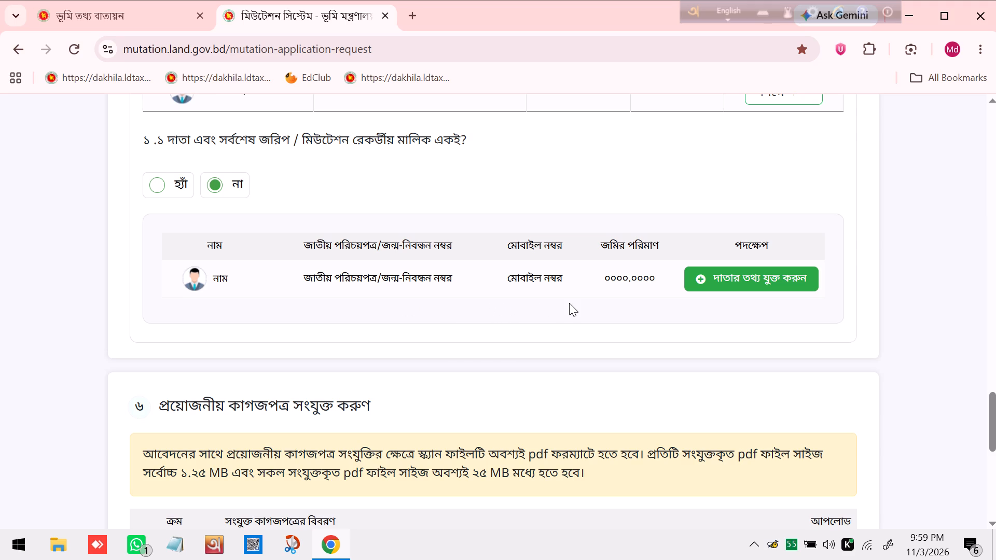
scroll(553, 304, down, 2)
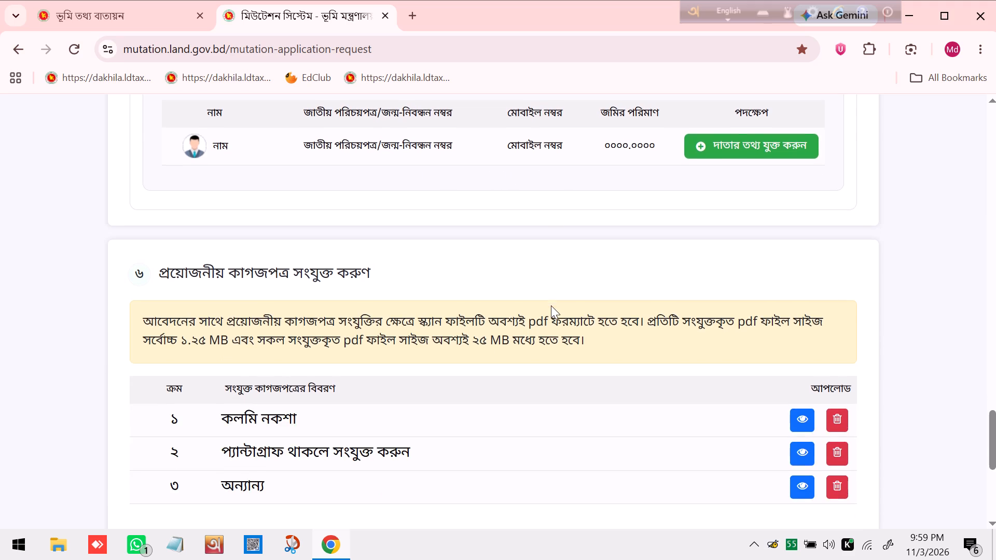
scroll(551, 305, up, 2)
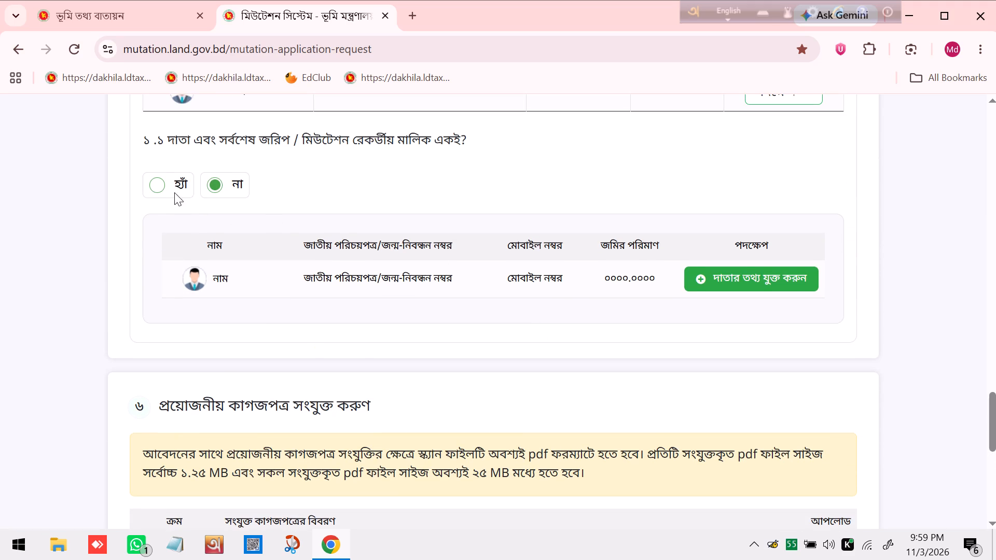
click(157, 185)
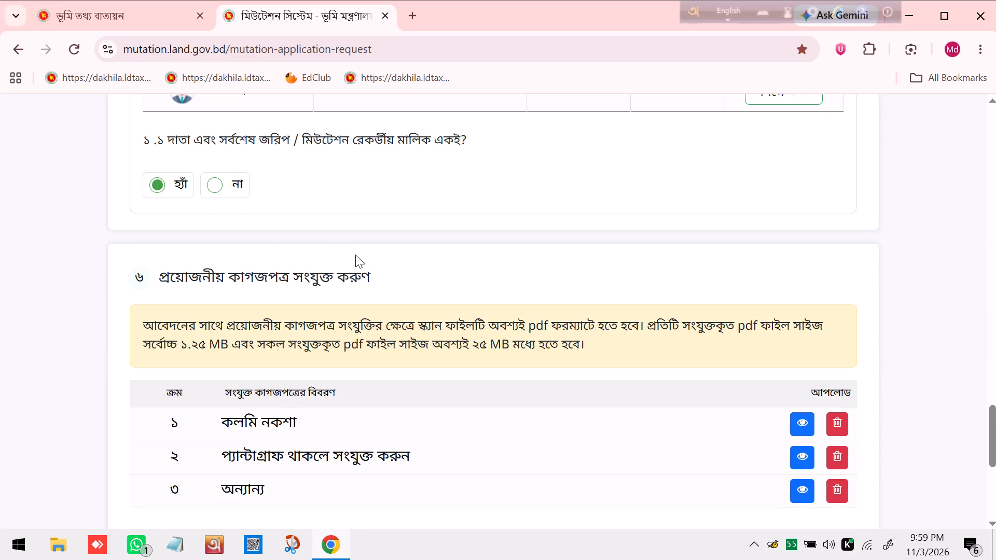
Review the land, donor and attachment sections of the form, and save the application as a draft.
scroll(355, 255, down, 2)
scroll(359, 257, up, 3)
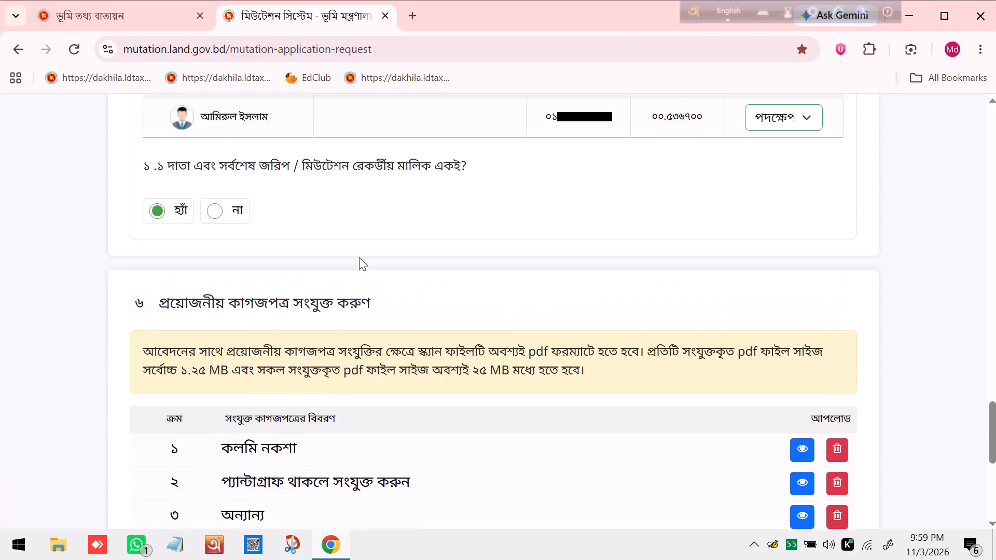
scroll(359, 257, up, 3)
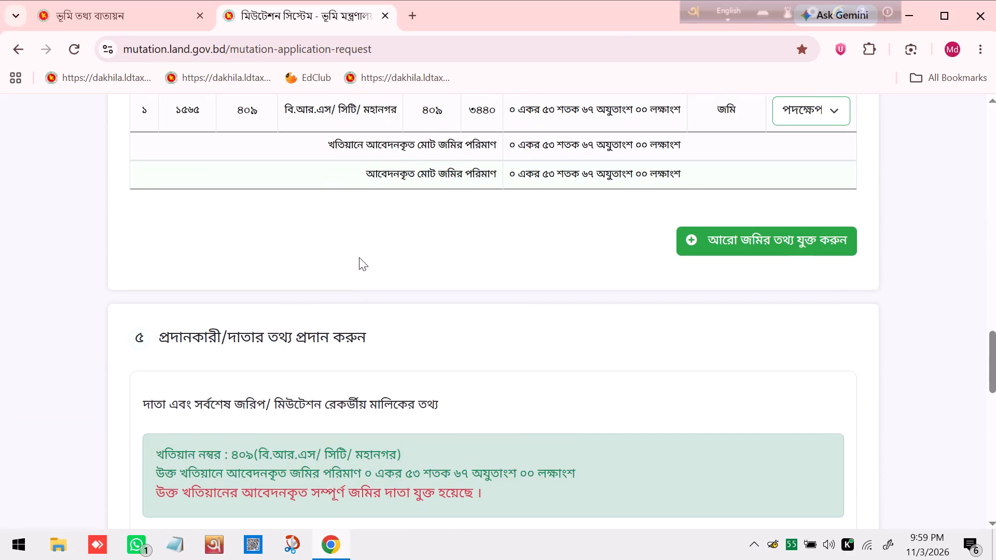
scroll(359, 257, up, 3)
scroll(359, 257, down, 8)
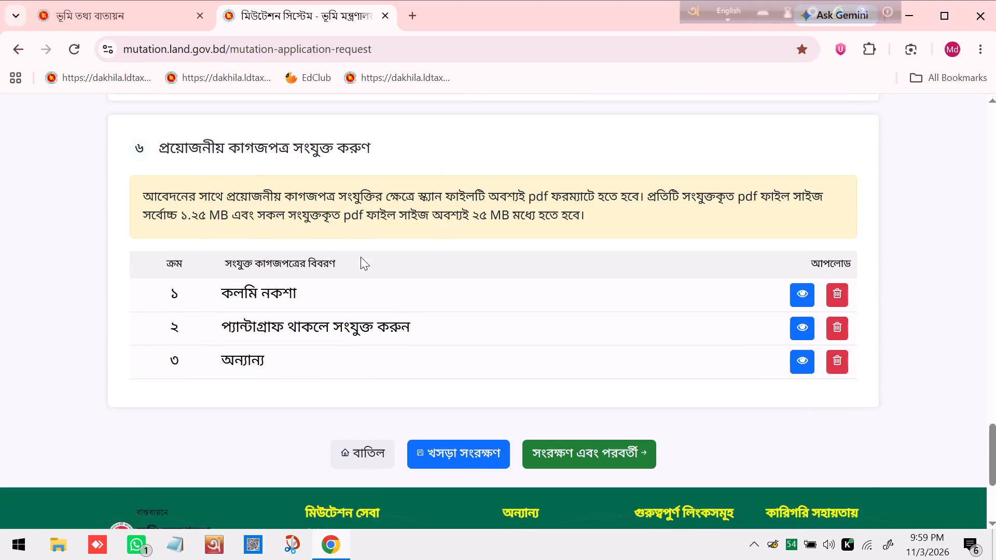
scroll(361, 257, down, 2)
click(458, 251)
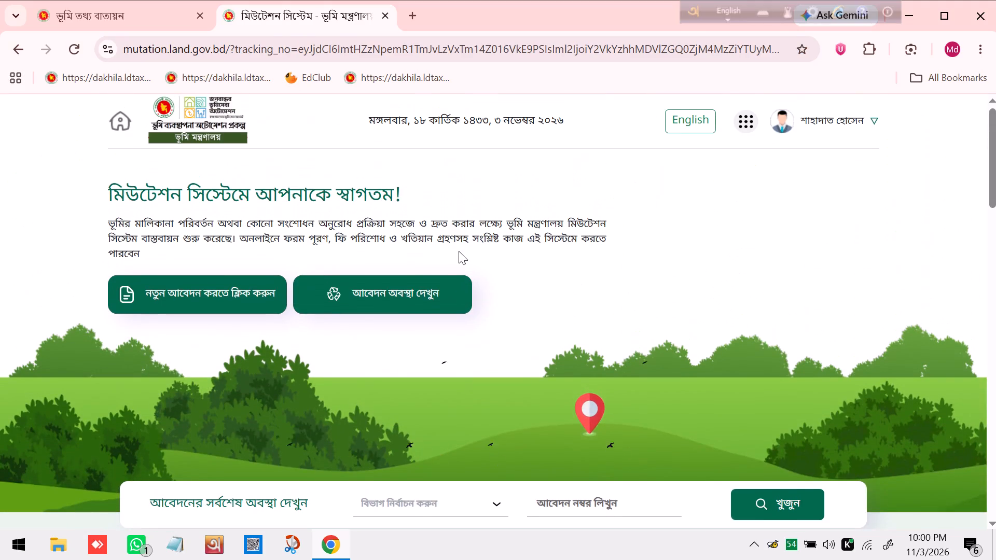
Reopen the draft application from the status list, then save the form and continue to the declaration (ঘোষণা).
click(396, 288)
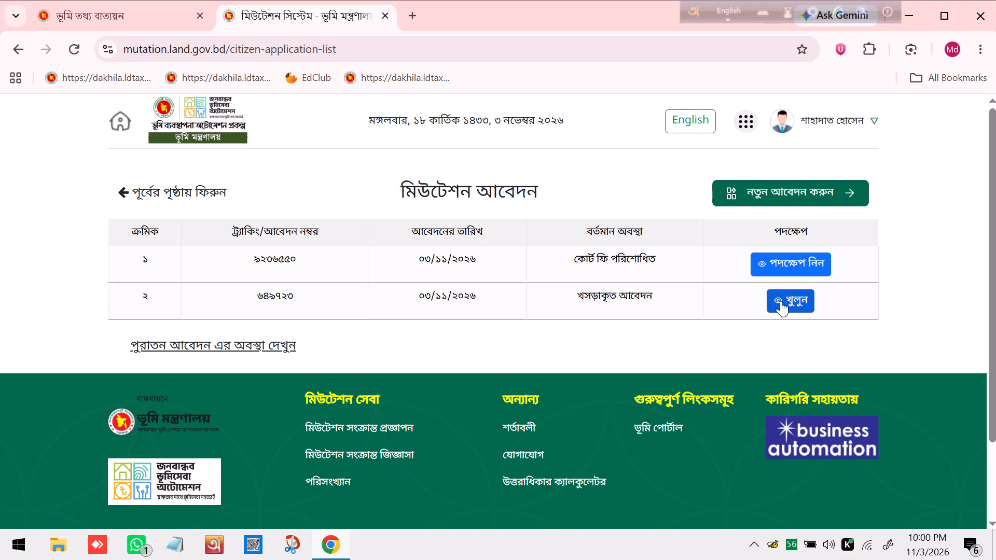
click(781, 301)
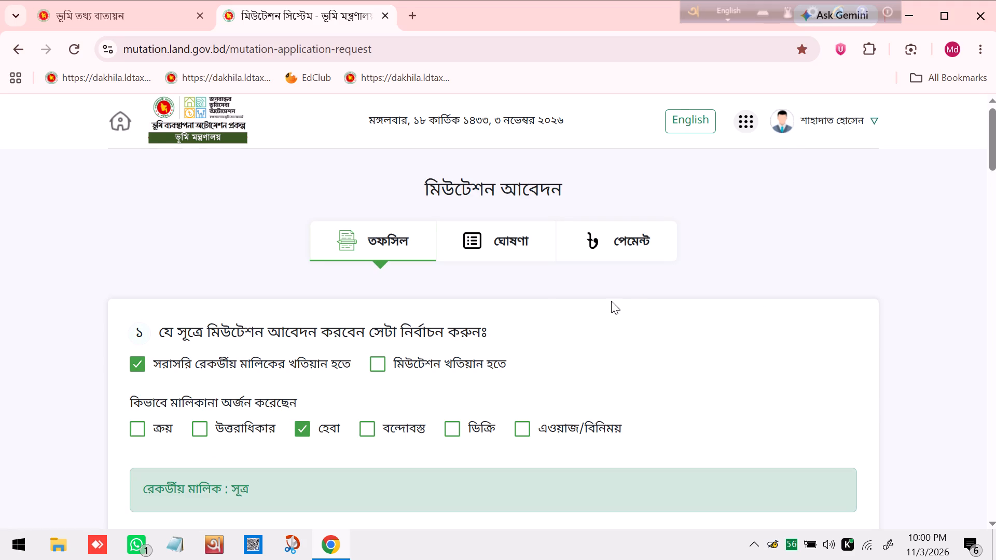
scroll(490, 279, down, 12)
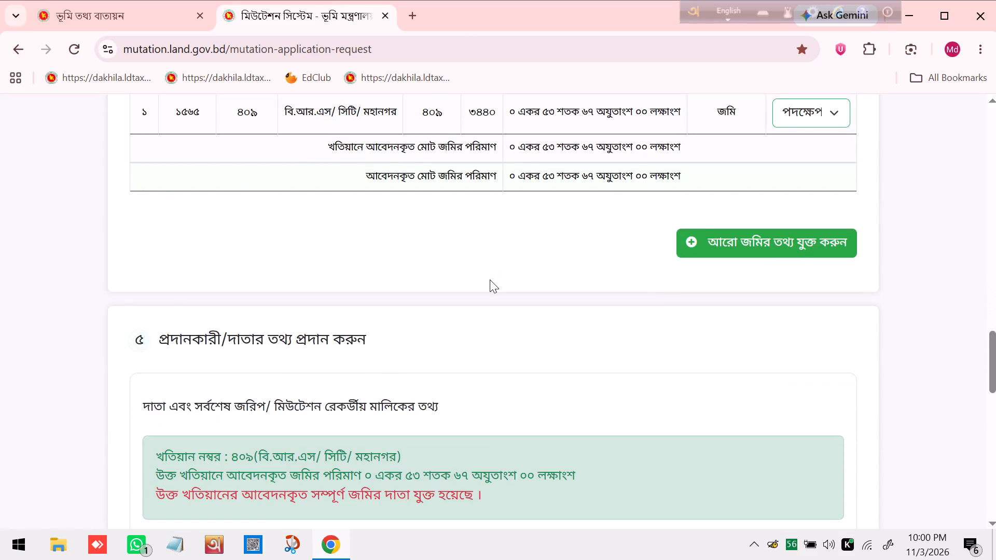
scroll(490, 279, down, 2)
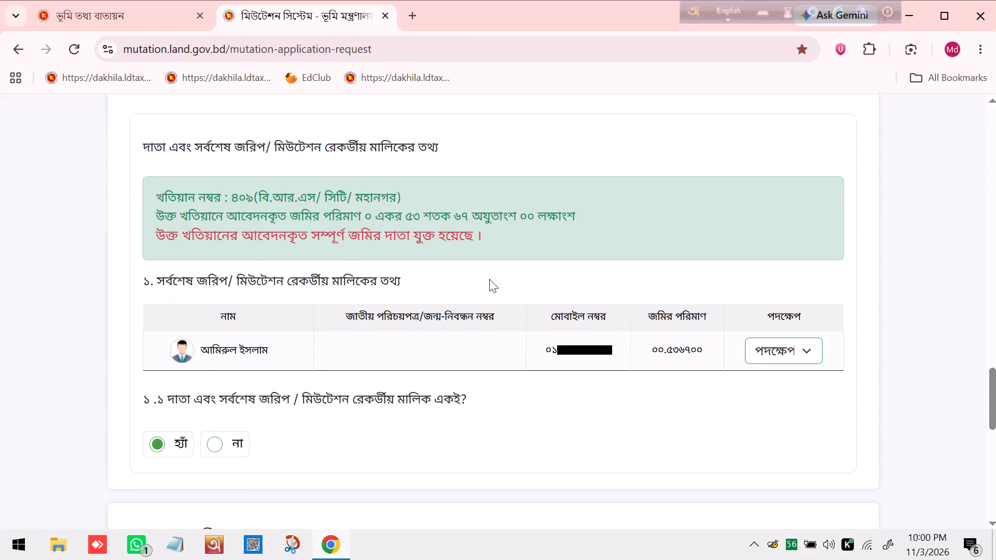
scroll(490, 279, down, 4)
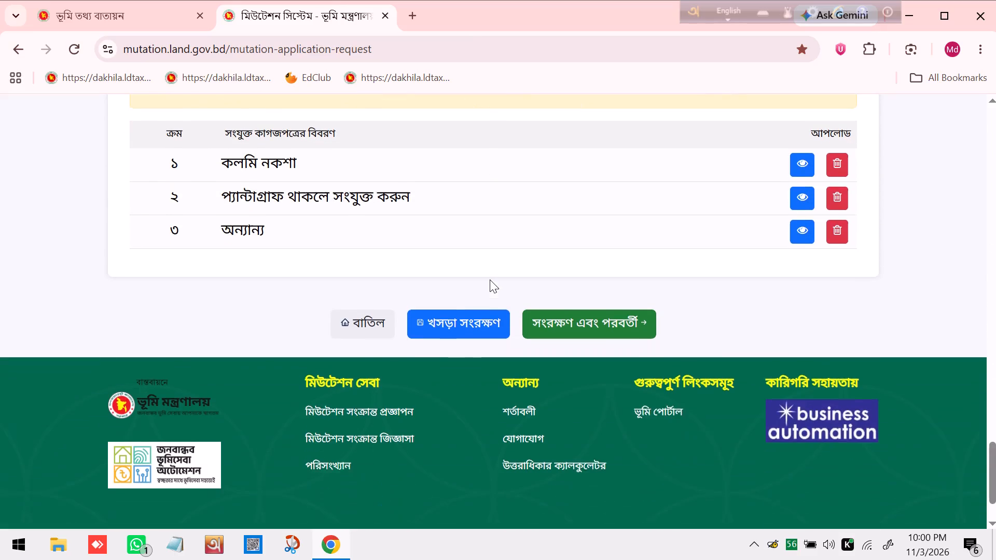
click(568, 320)
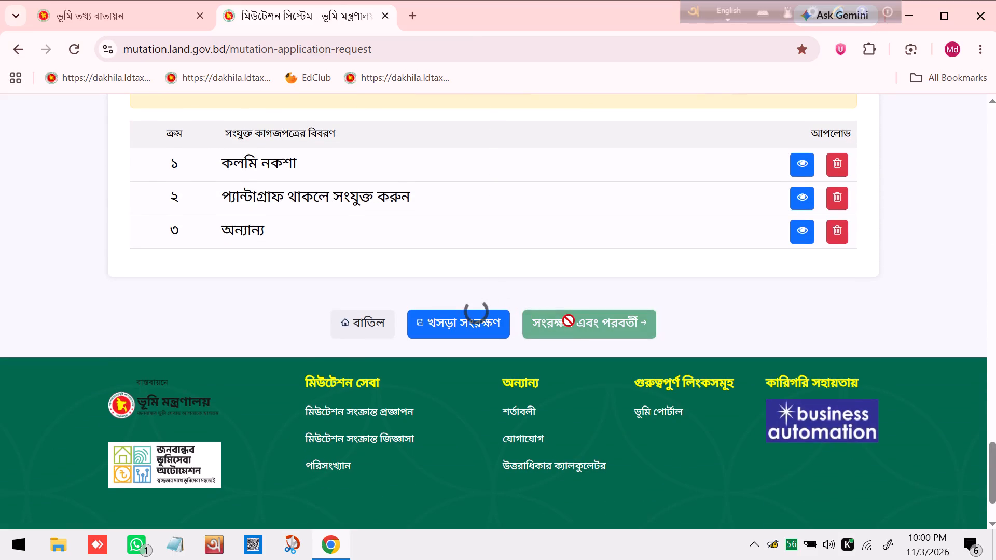
Go through the declaration answers and submit the application to reach the payment stage.
scroll(505, 301, down, 2)
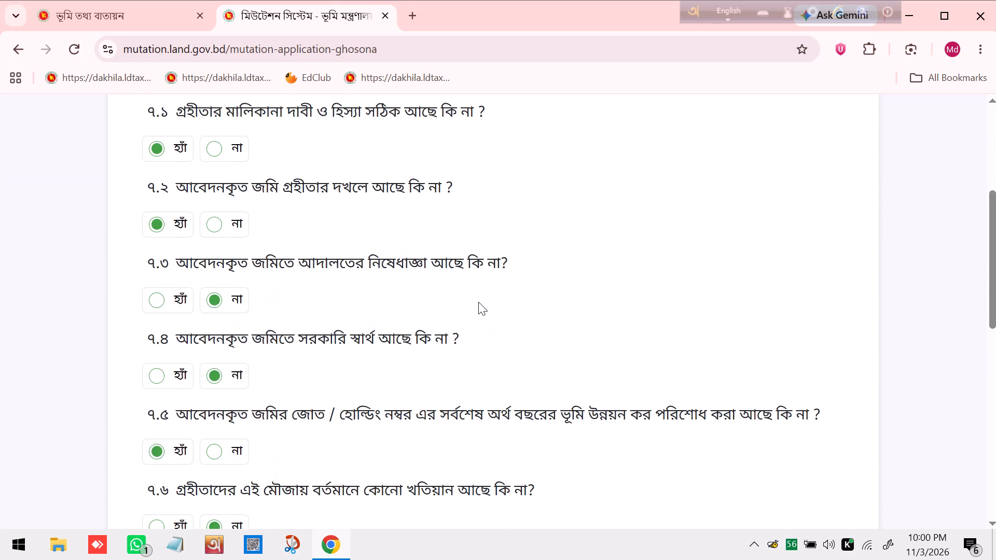
scroll(478, 302, down, 2)
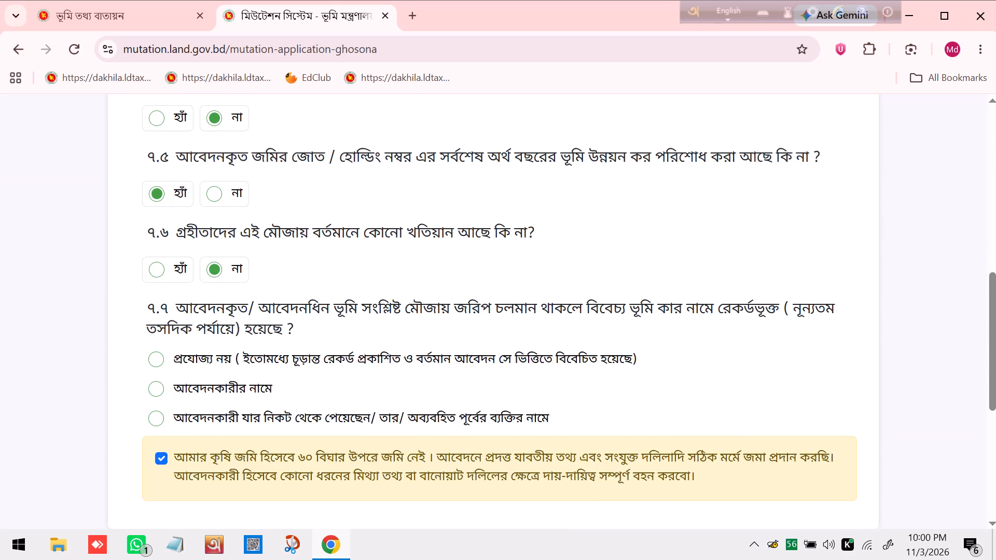
scroll(478, 302, down, 2)
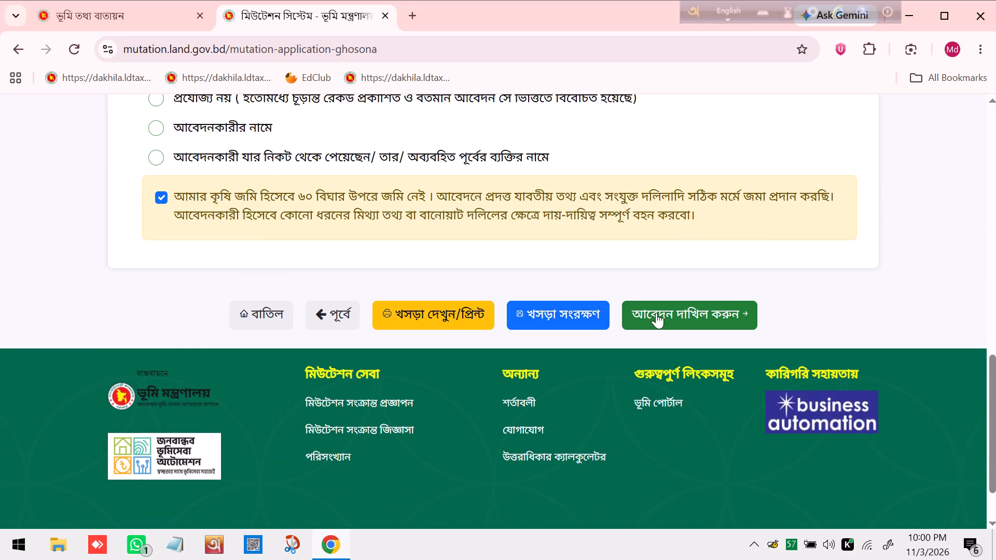
click(656, 313)
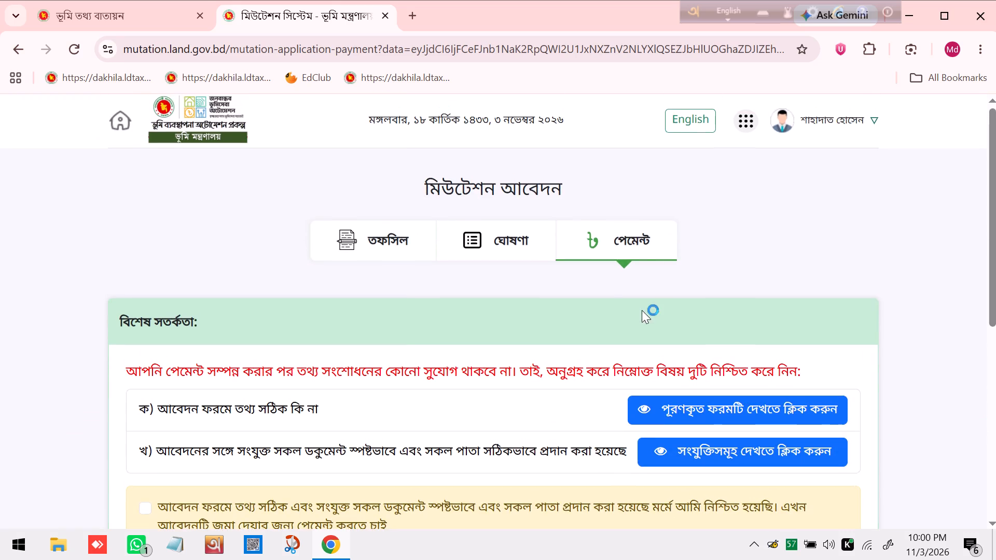
Confirm on the payment page that the form data and attached documents are correct.
scroll(563, 287, down, 2)
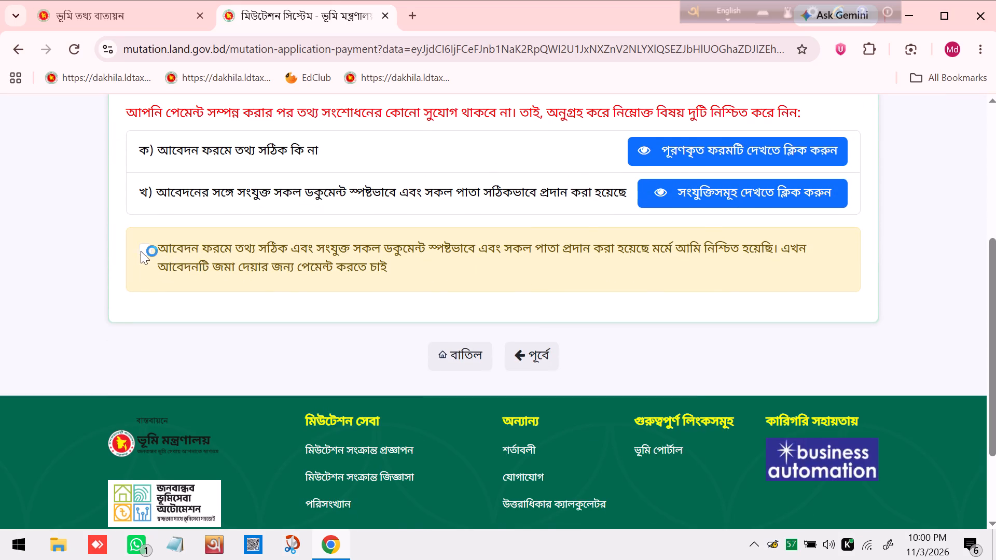
click(139, 251)
Choose ইন্টারনেট ব্যাংকিং and start paying the notice fee through LSG Payment.
click(471, 357)
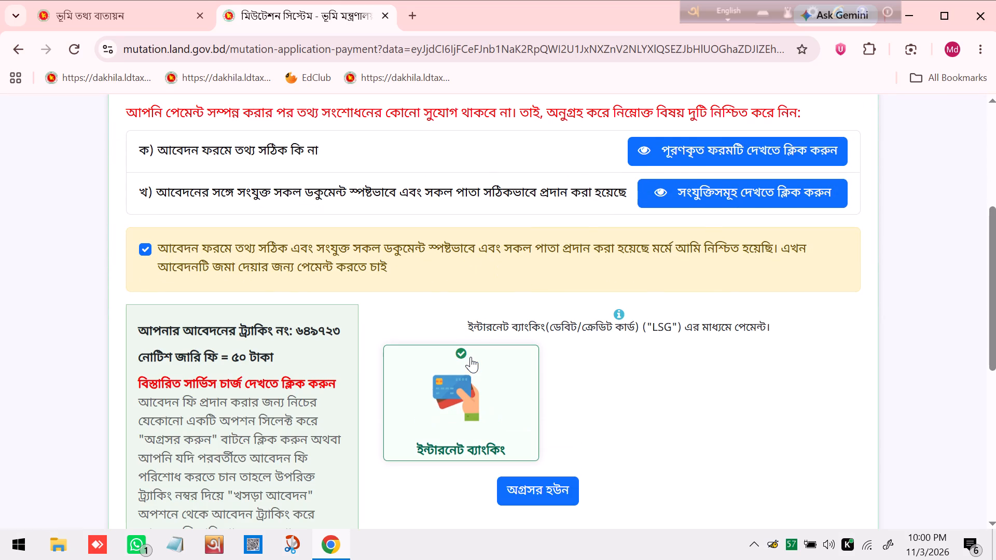
click(535, 488)
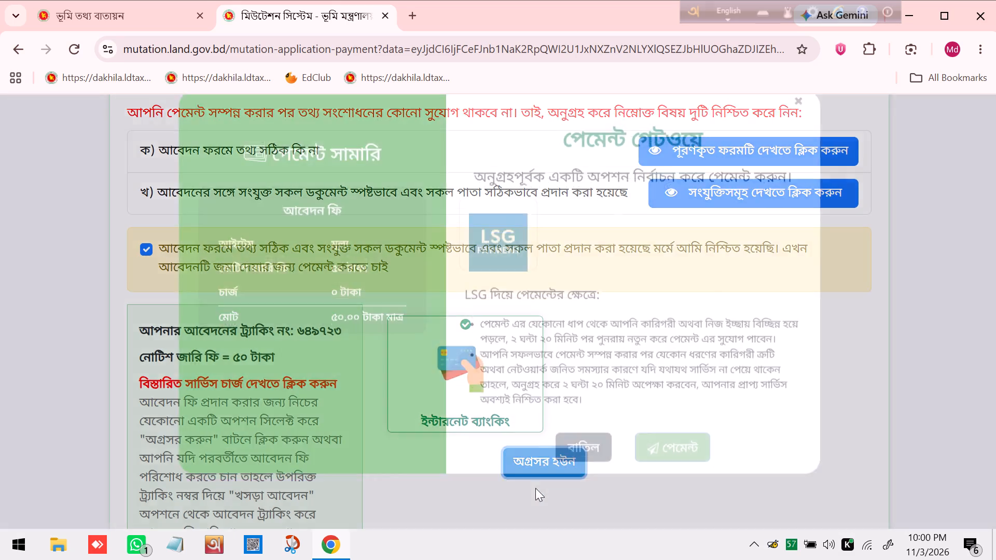
click(509, 279)
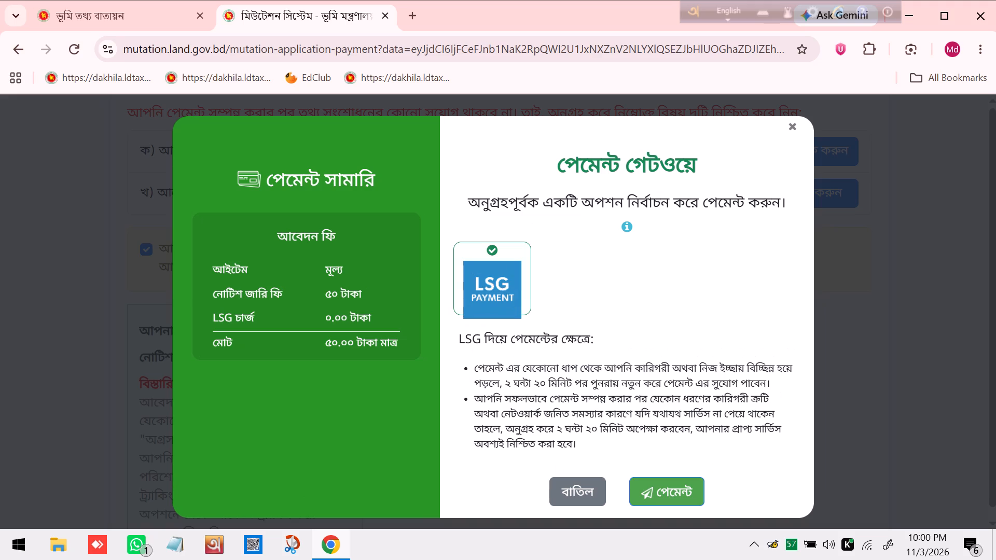
click(657, 485)
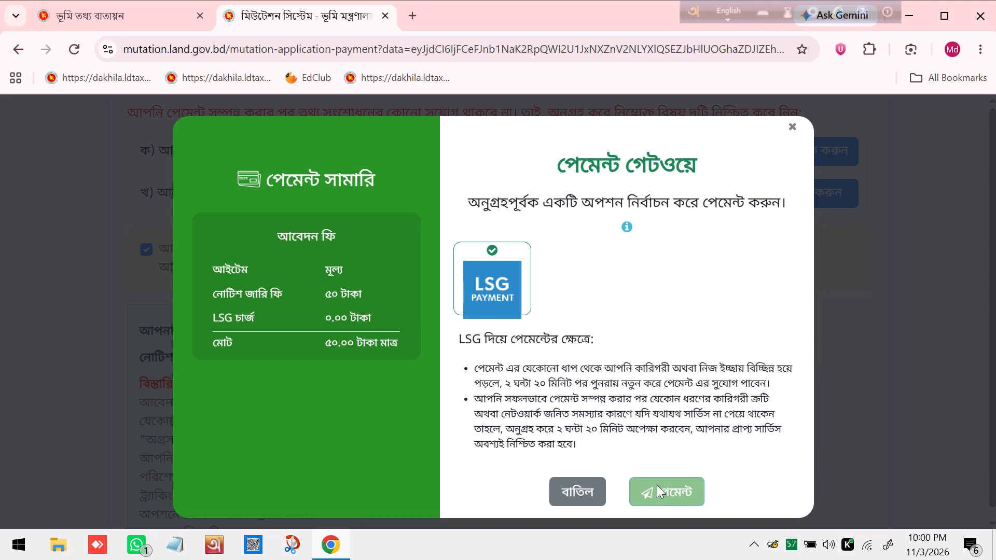
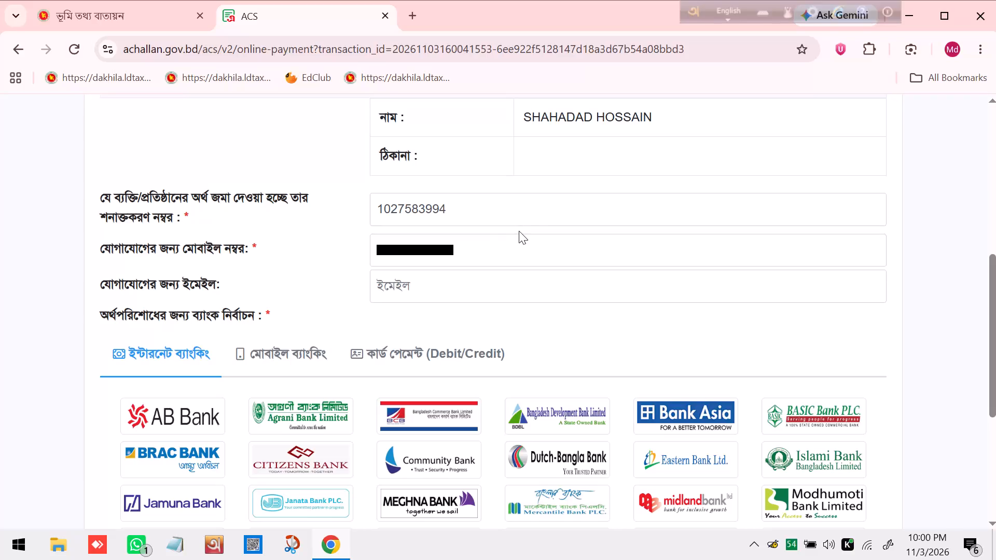
Choose bKash (বিকাশ) under মোবাইল ব্যাংকিং as the payment method, save, and proceed to the bKash payment gateway.
click(291, 352)
scroll(347, 282, down, 1)
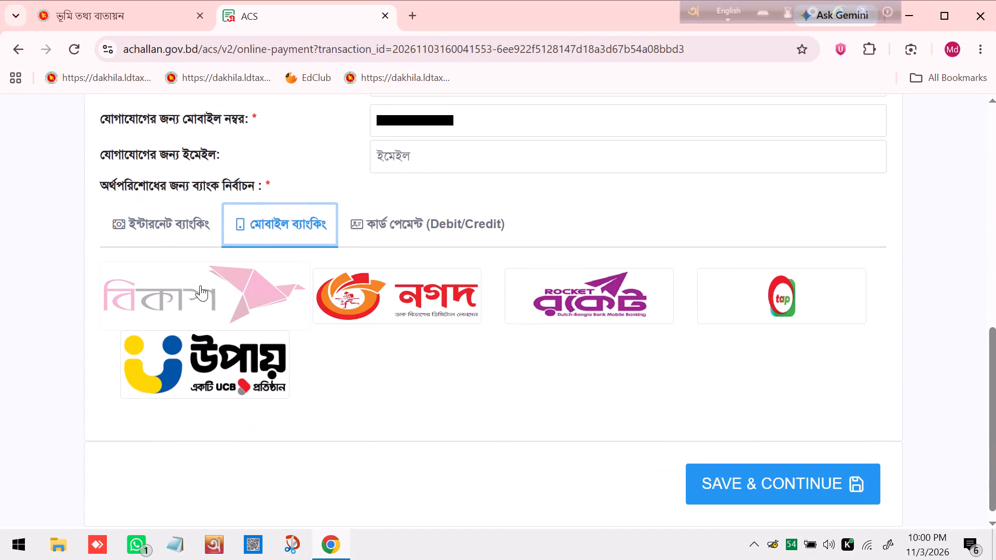
click(173, 300)
click(717, 472)
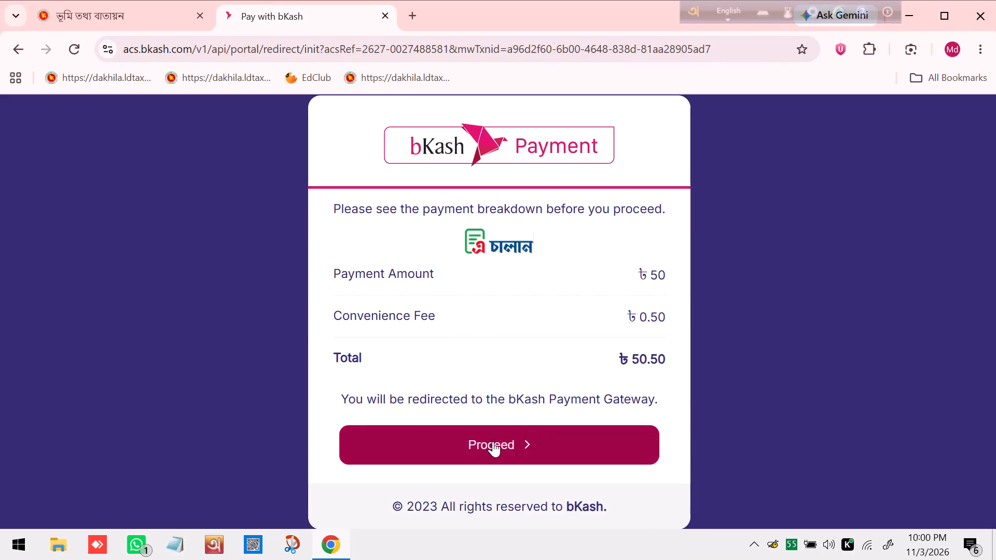
click(493, 441)
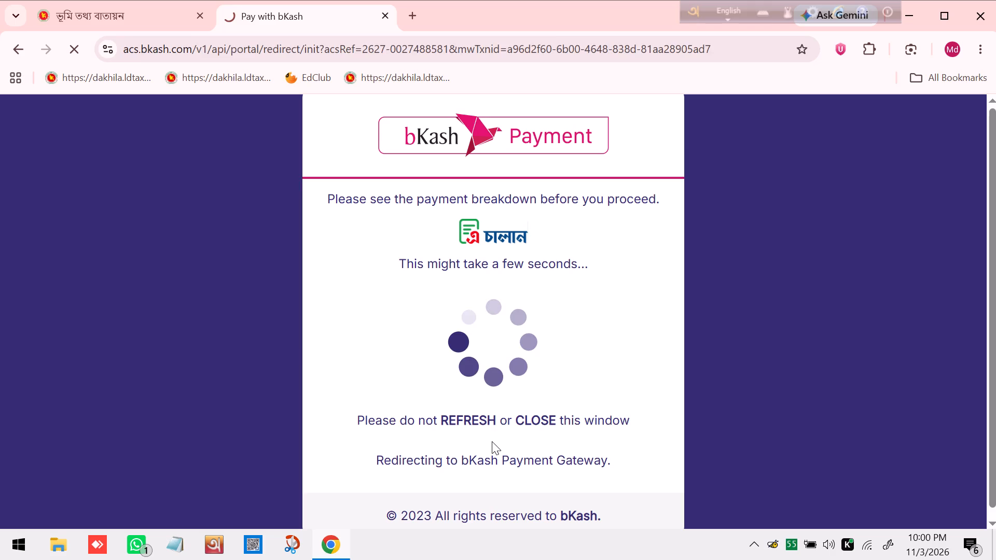
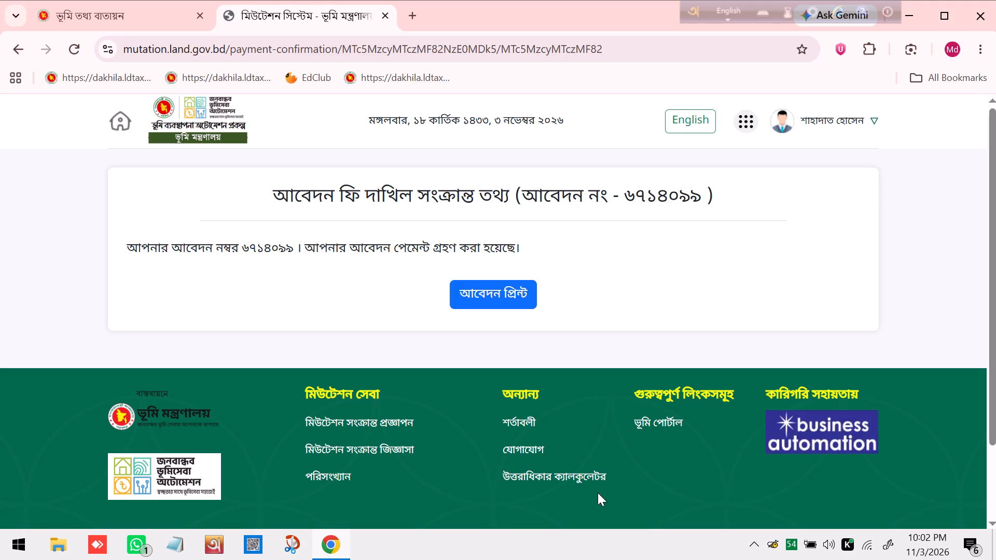
Open the printable copy of the paid mutation application from the payment confirmation page.
click(502, 299)
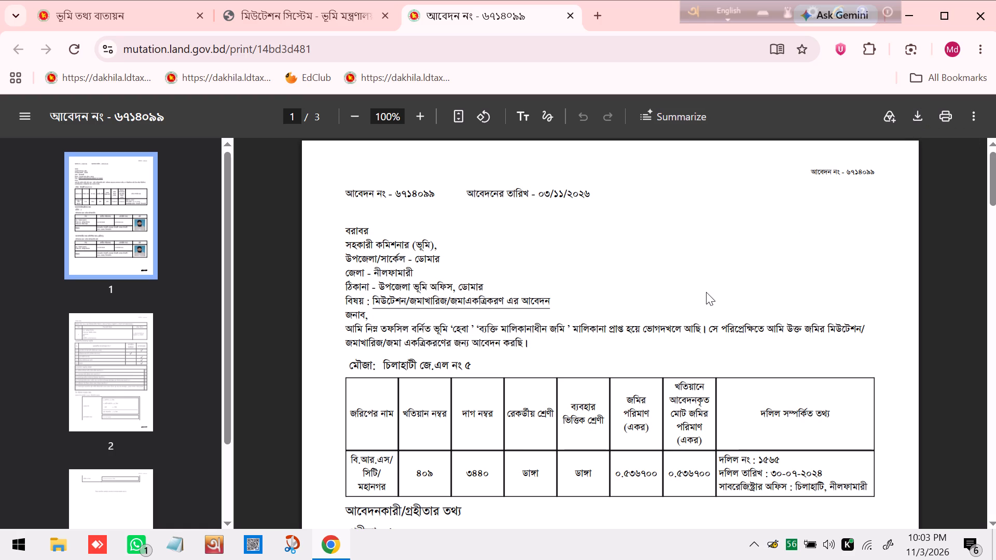
Review the application printout, checking the land, applicant and donor details, attached documents, declarations and fee payment information.
scroll(706, 292, down, 5)
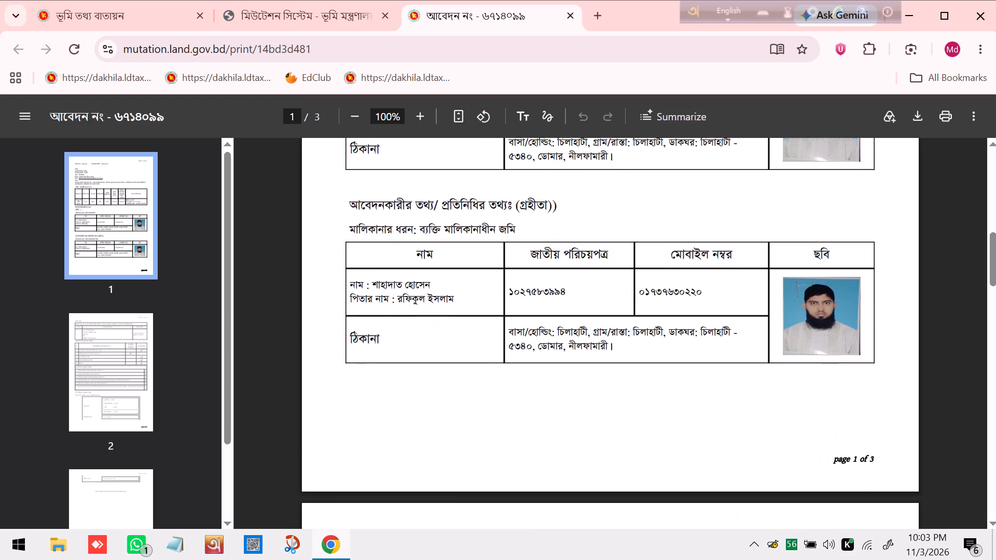
scroll(706, 292, down, 1)
scroll(706, 292, up, 2)
scroll(706, 292, down, 1)
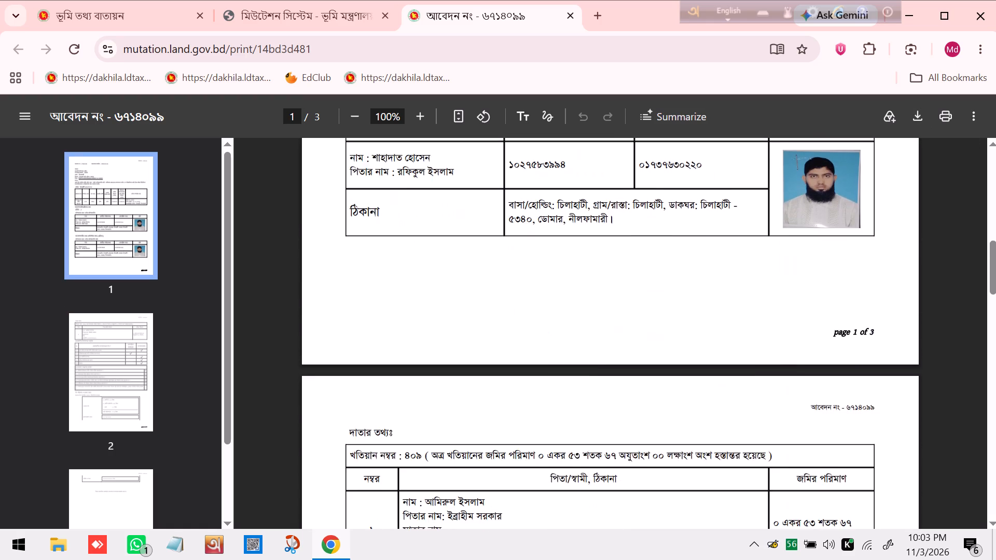
scroll(706, 292, down, 2)
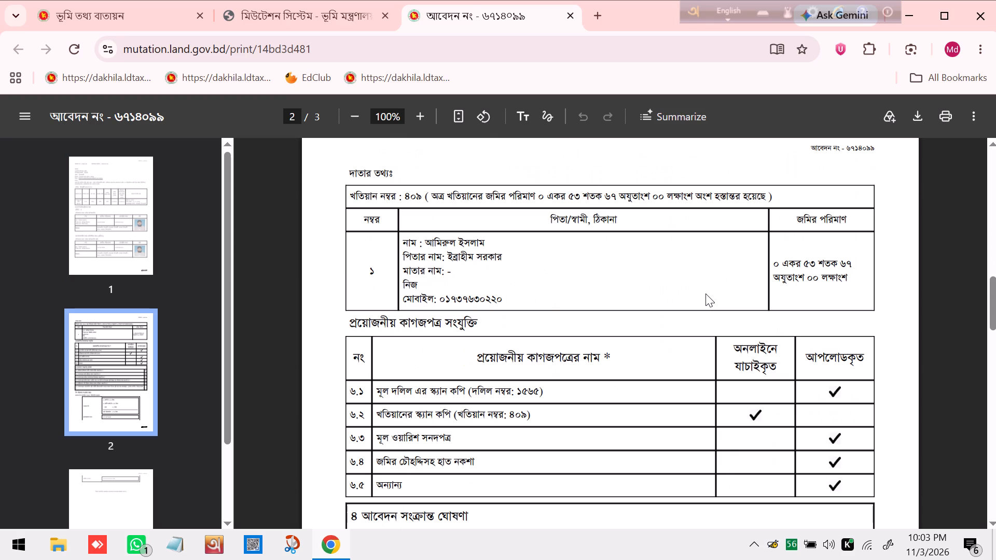
scroll(706, 295, down, 1)
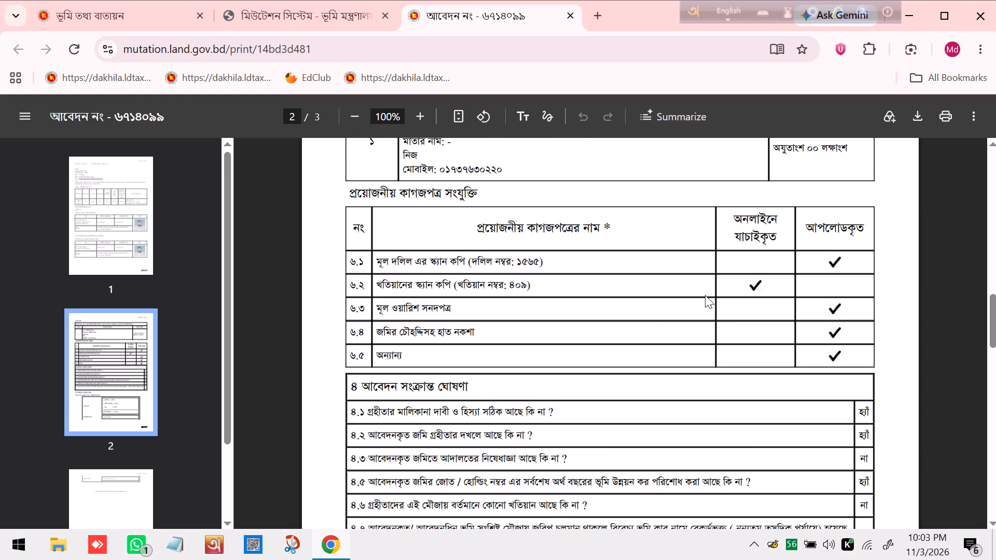
scroll(702, 296, down, 2)
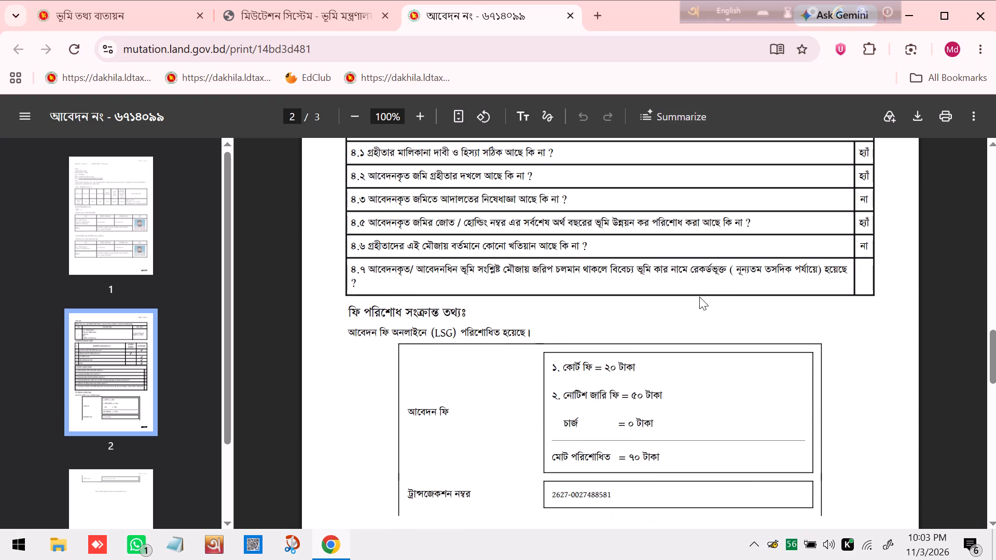
scroll(699, 297, up, 15)
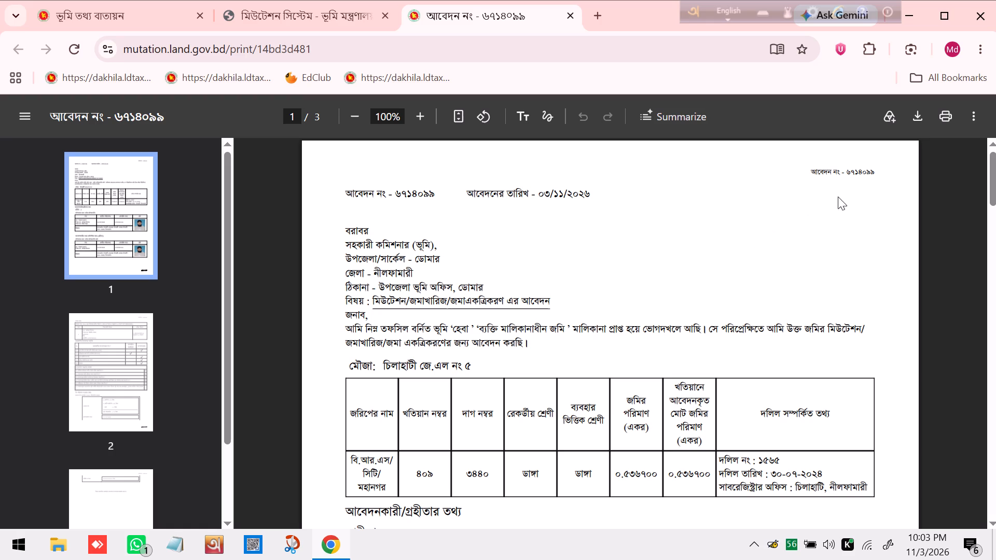
Download the application printout as a PDF to the Downloads folder, naming it with the applicant's first name followed by a hyphen.
click(920, 116)
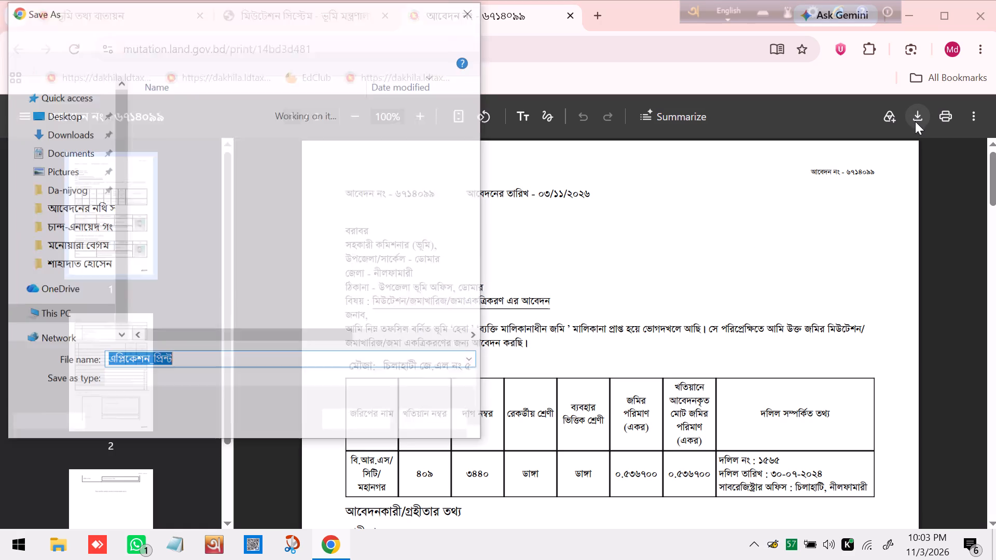
key(BackSpace)
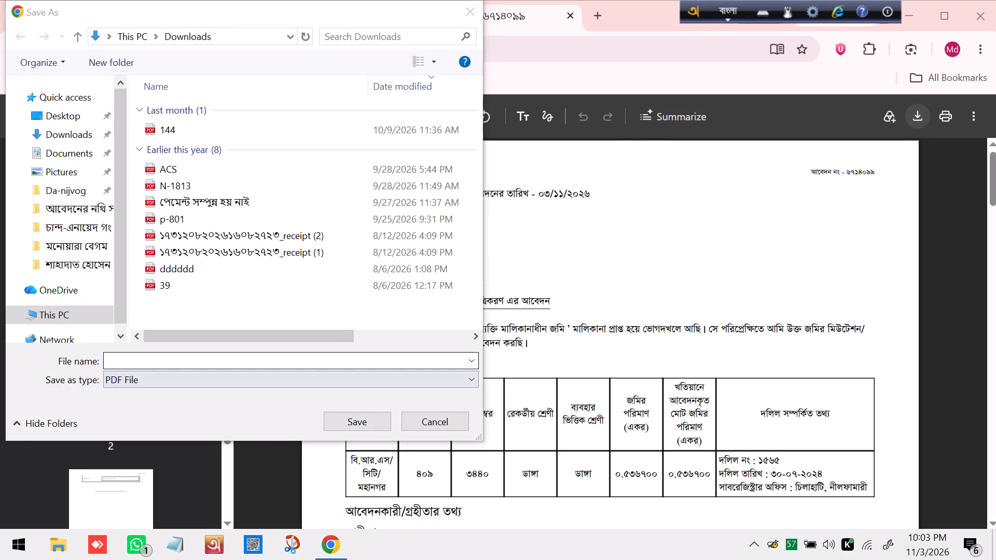
click(311, 361)
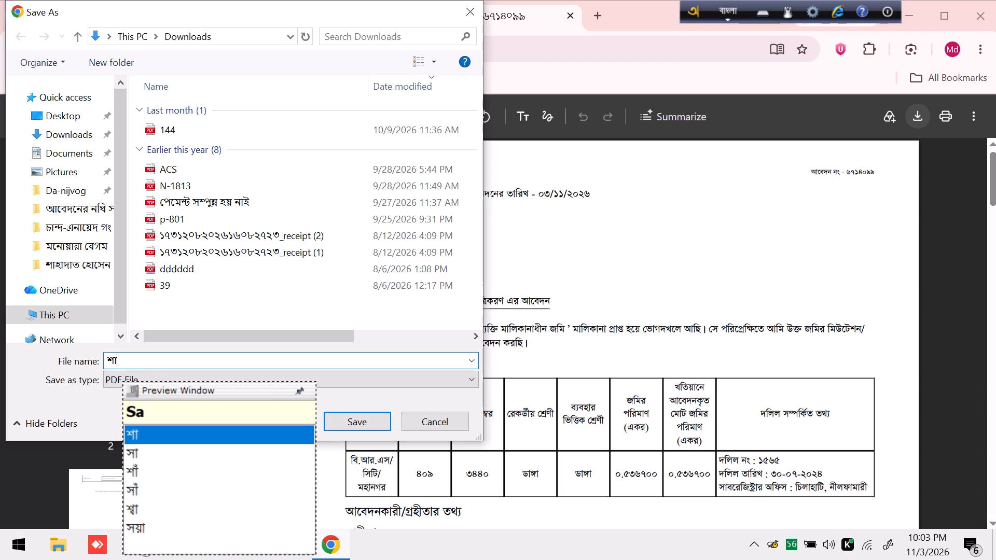
text(হা)
text(দাত)
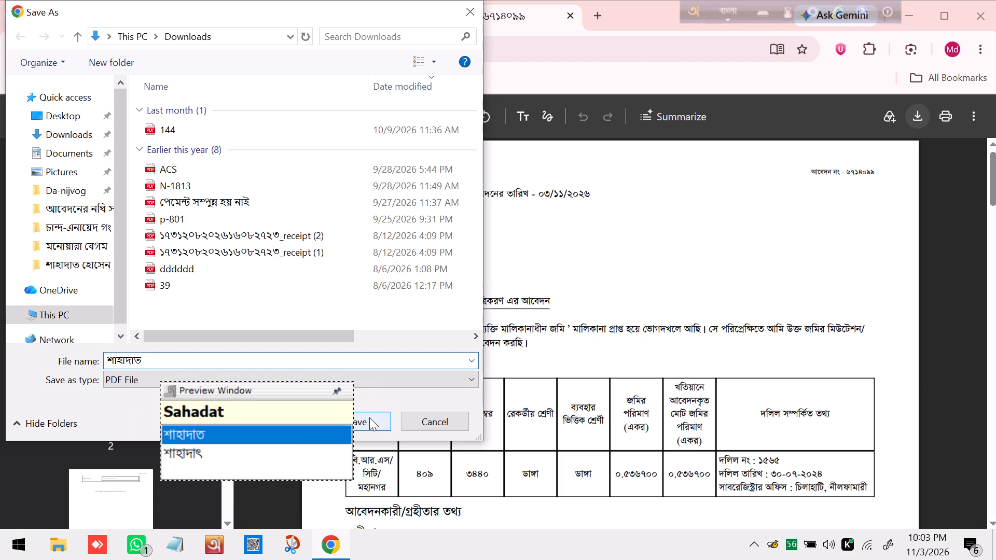
key(minus)
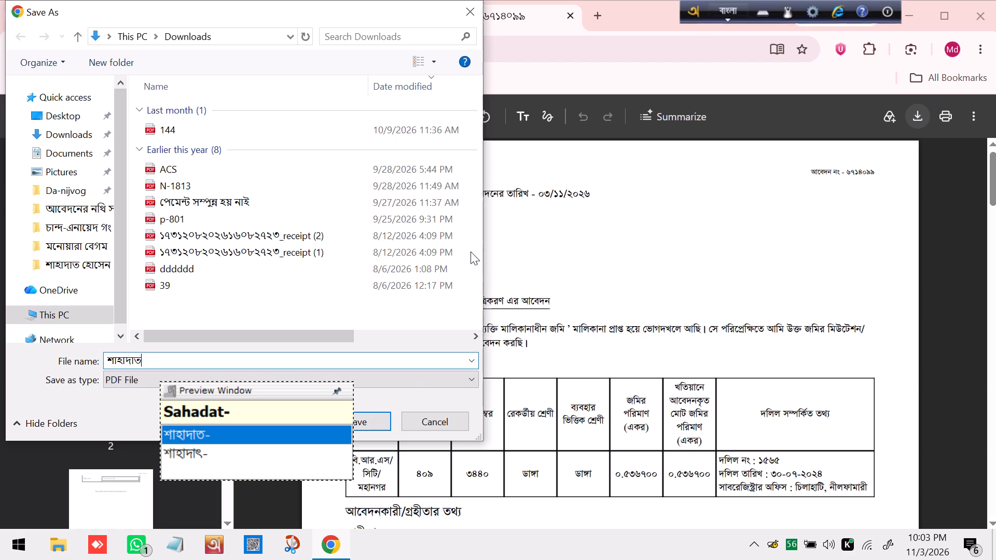
click(379, 424)
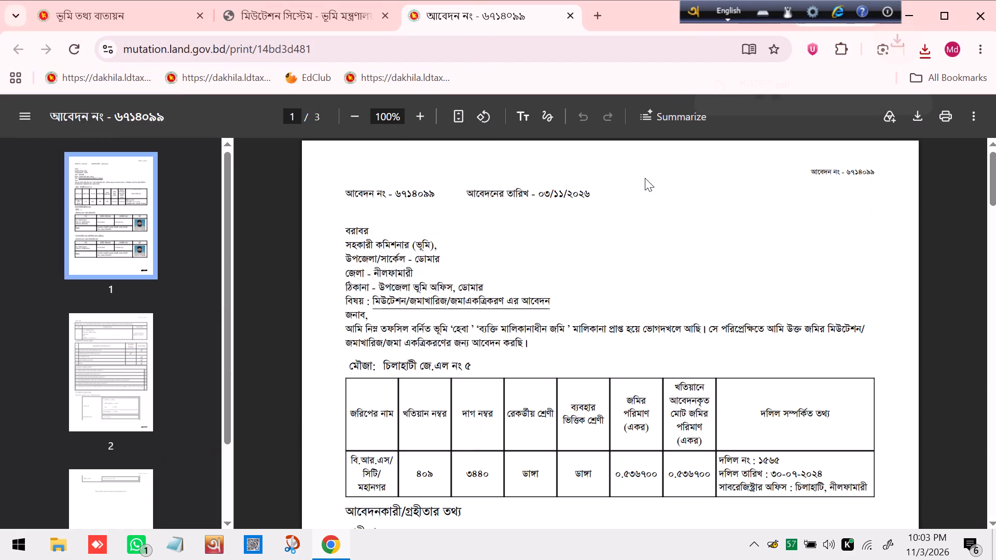
Minimize the browser window to show the desktop.
click(907, 15)
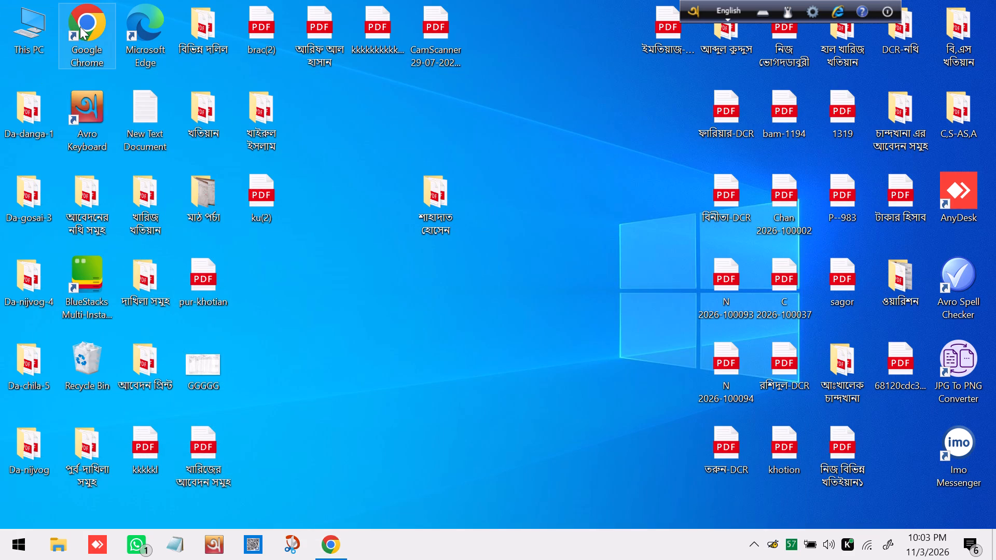
click(80, 26)
double_click(34, 25)
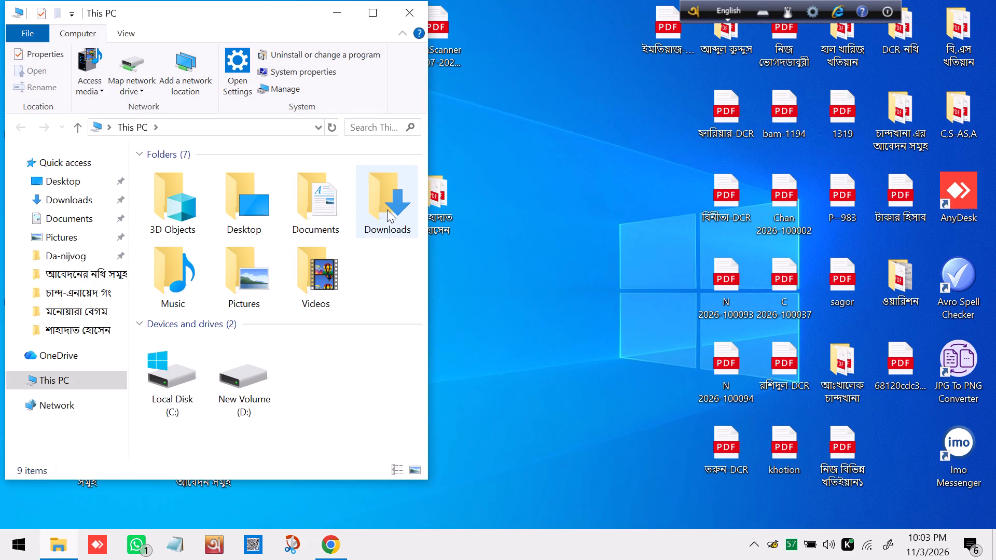
double_click(387, 209)
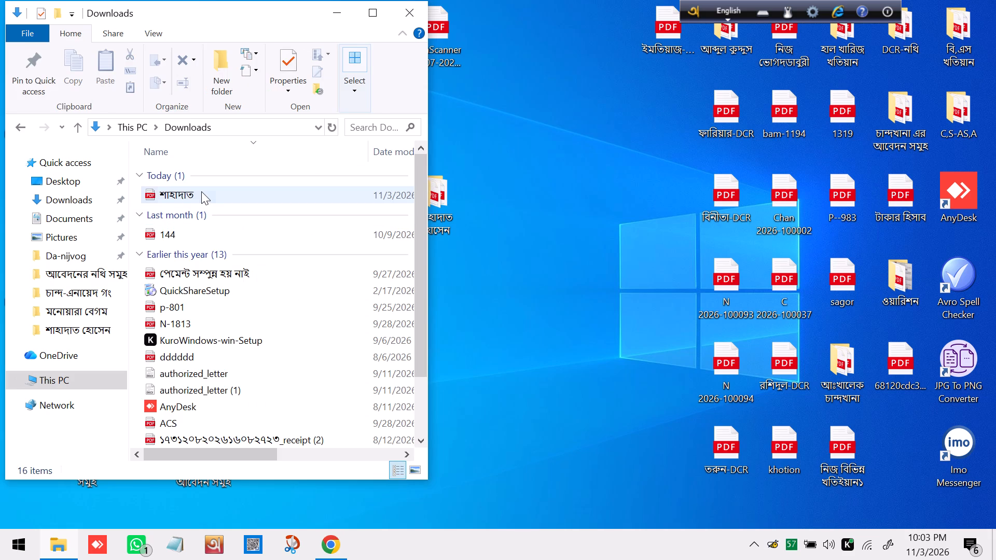
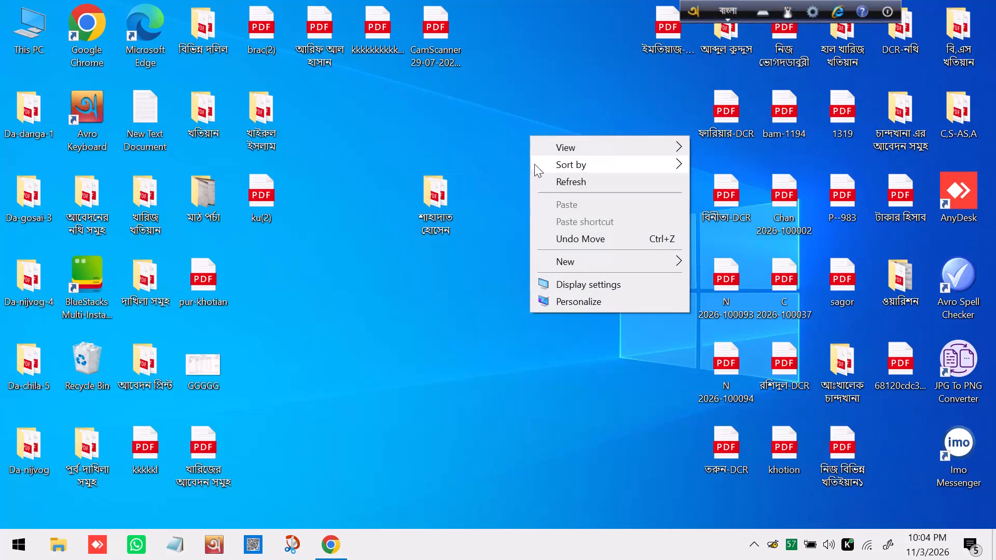
Refresh the desktop.
click(544, 178)
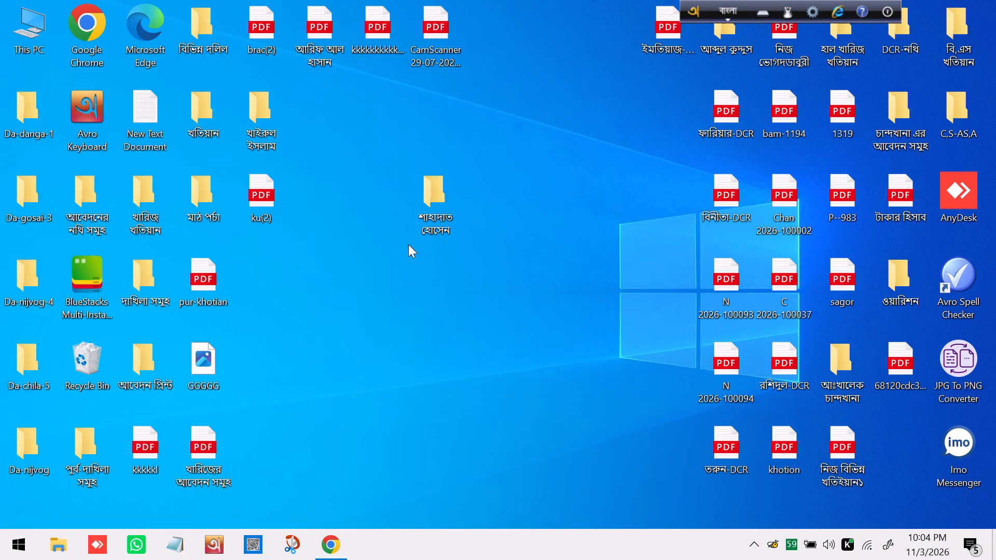
Edit the name of the standalone person-named folder mid-desktop, inserting an opening parenthesis before the existing name.
click(424, 215)
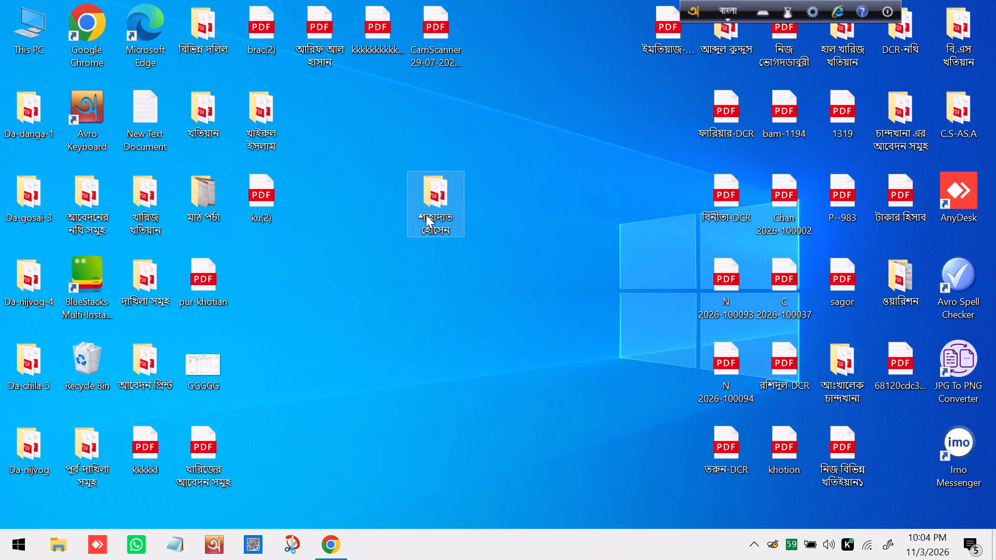
click(426, 215)
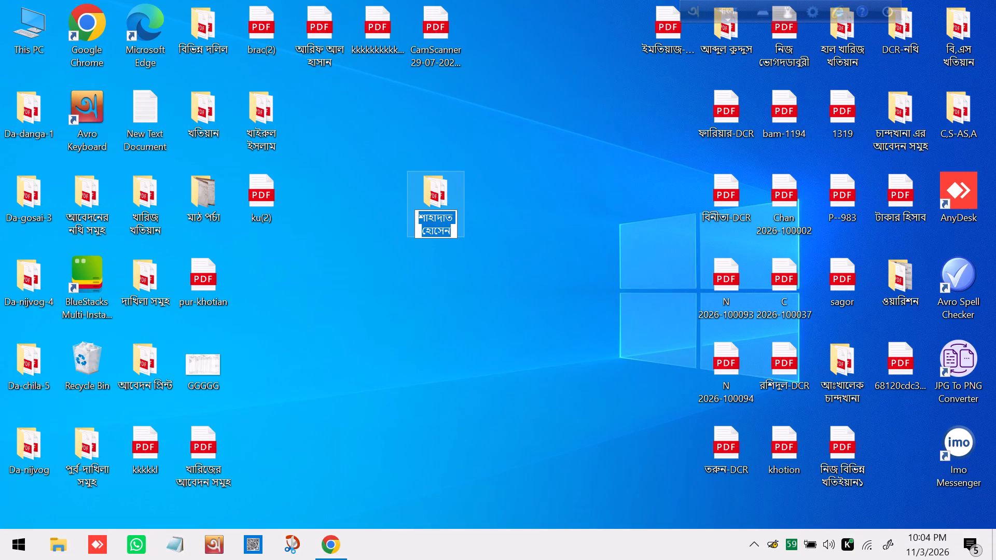
click(416, 217)
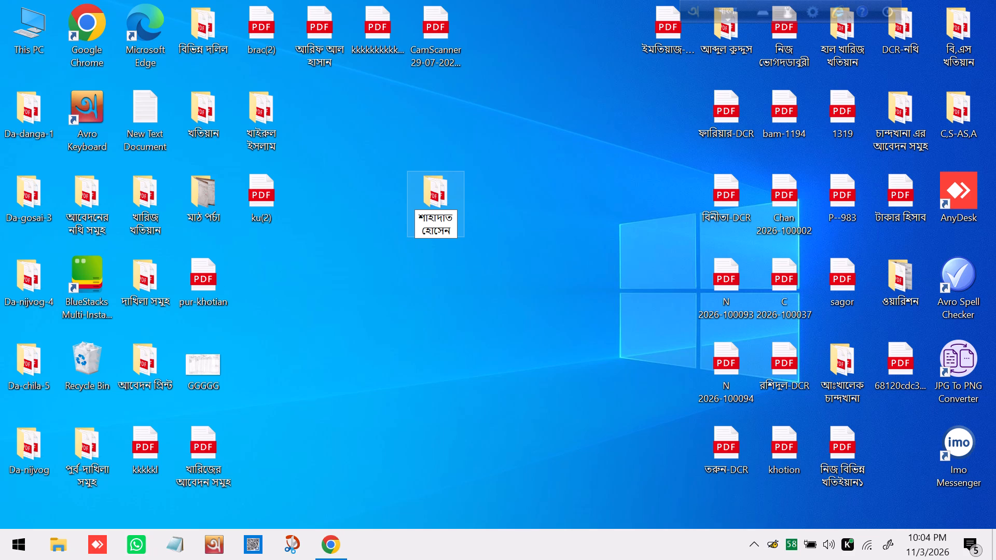
key(shift+parenleft)
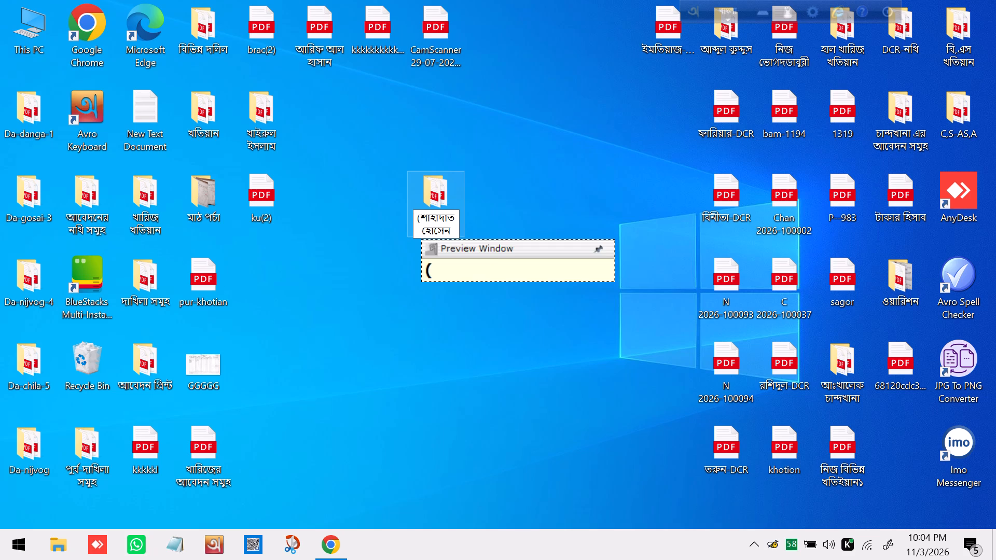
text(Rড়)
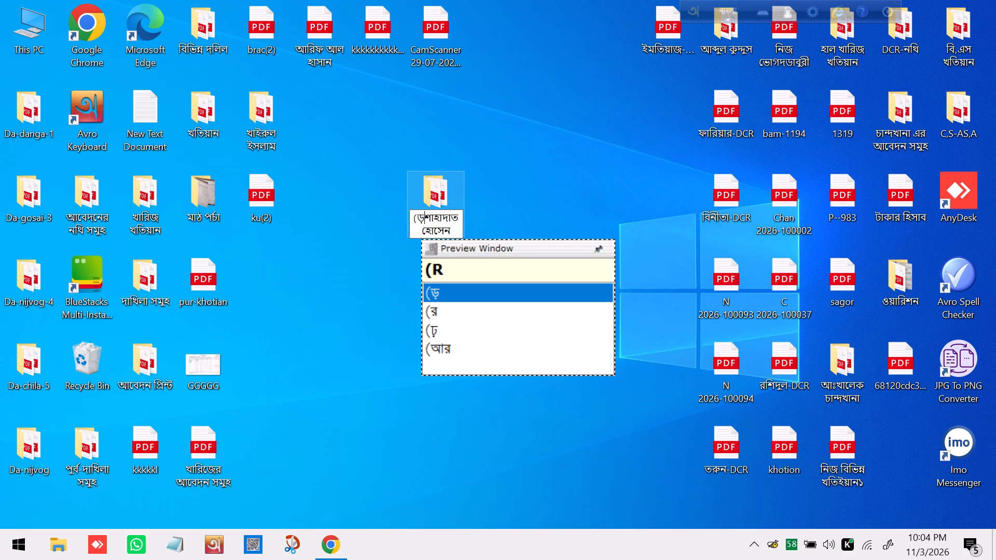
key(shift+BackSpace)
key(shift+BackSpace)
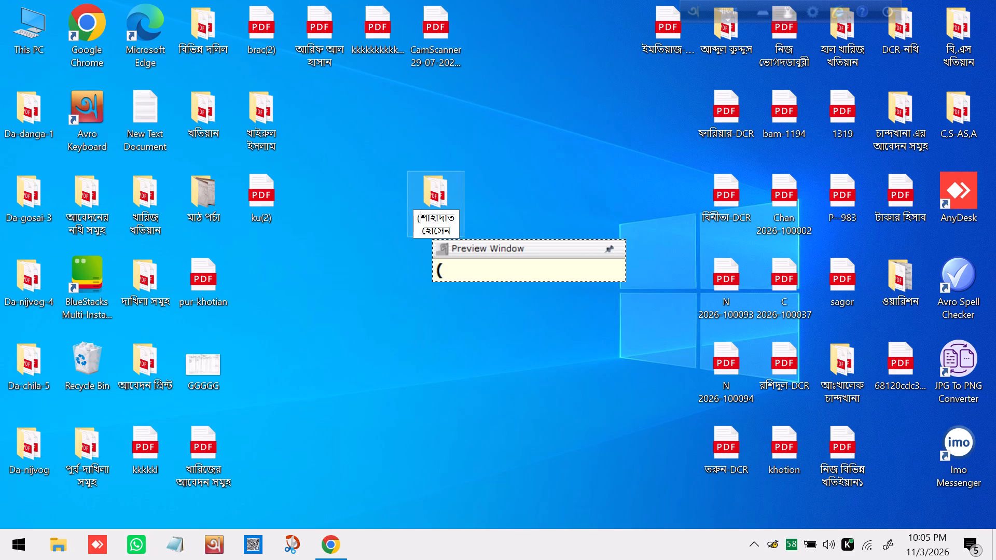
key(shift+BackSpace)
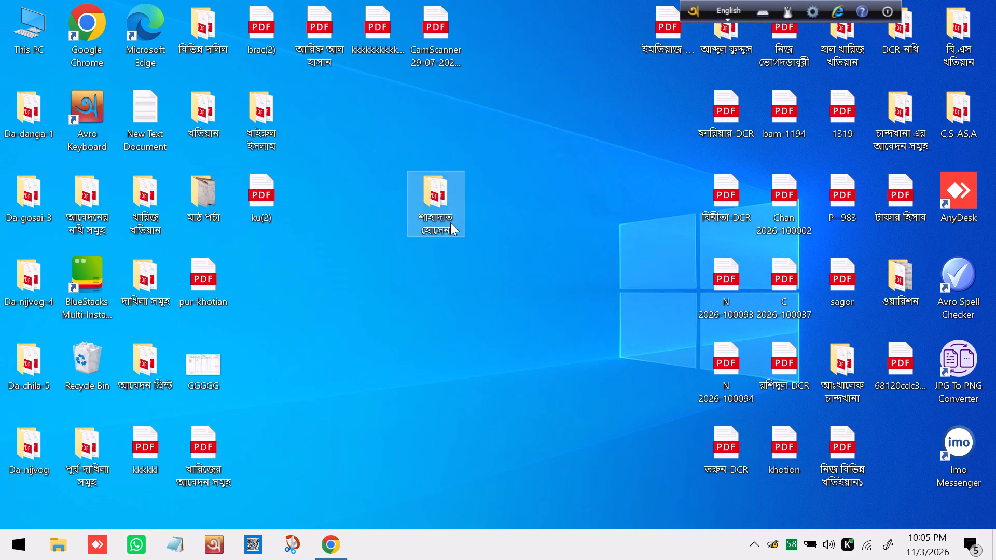
Rename the applicant's desktop folder by adding the English prefix (R) directly before the existing name.
click(417, 214)
click(417, 214)
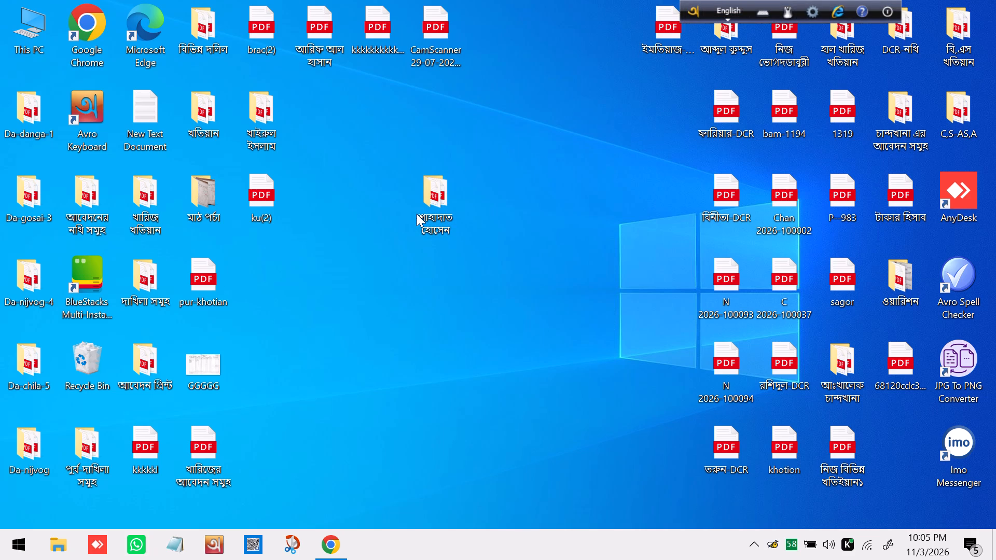
click(424, 218)
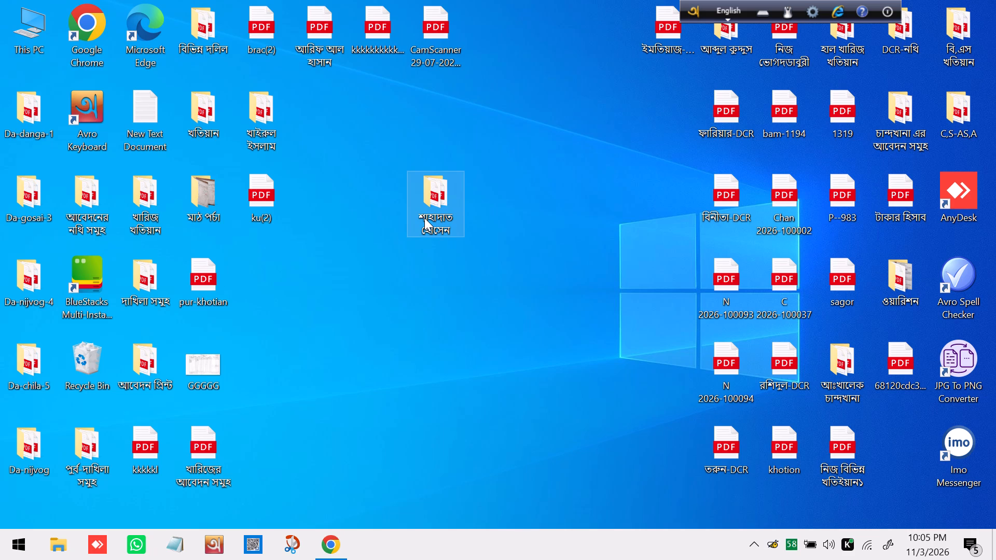
click(424, 218)
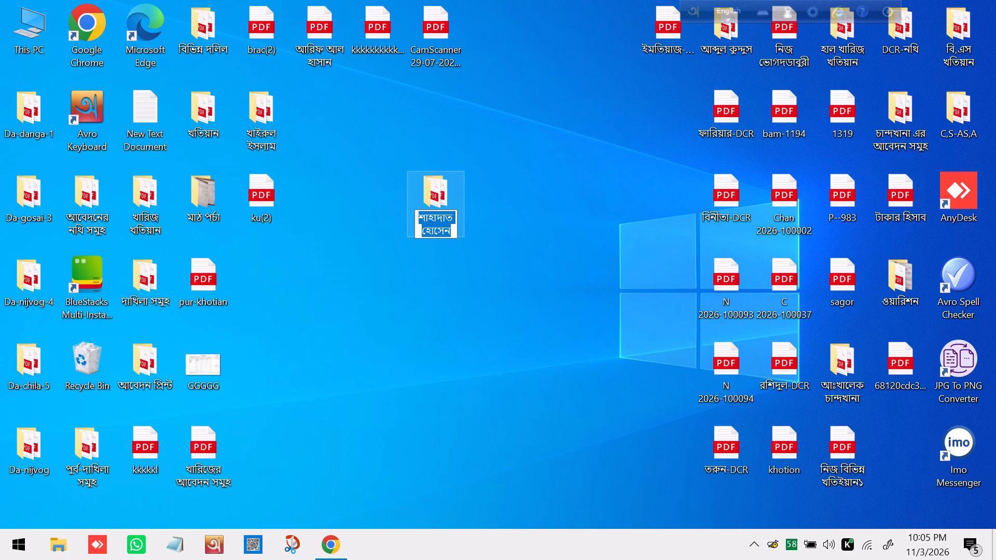
click(418, 215)
key(shift+parenleft)
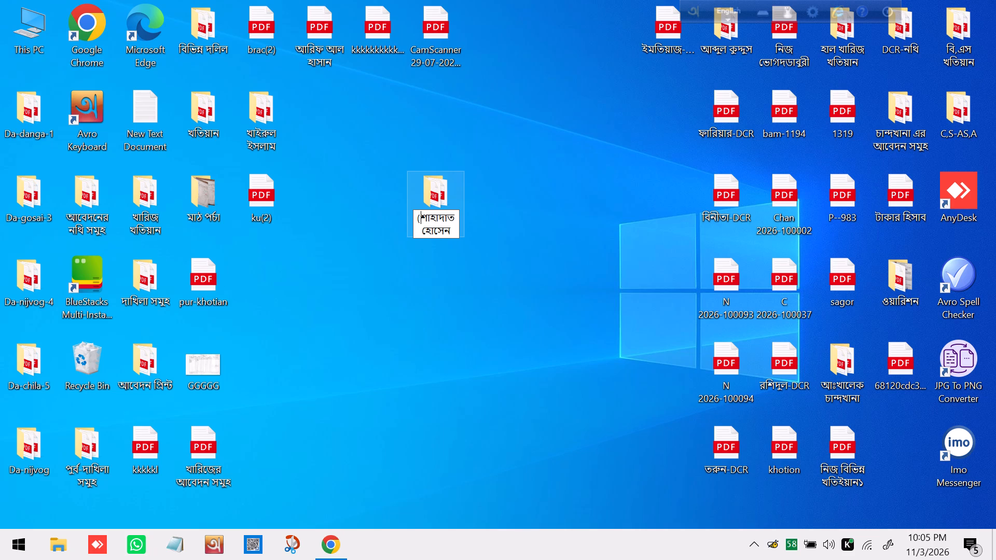
key(shift+r)
key(shift+parenright)
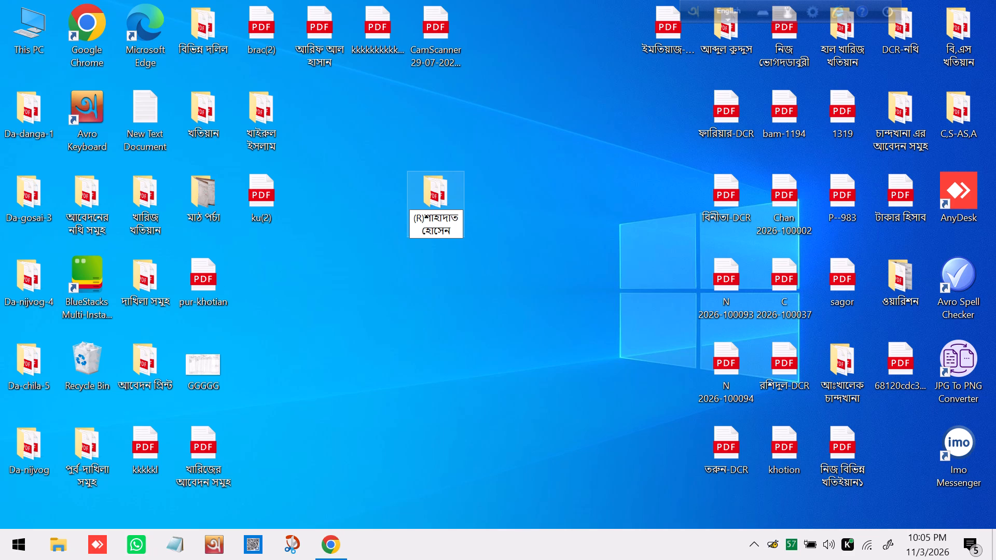
click(578, 167)
click(578, 167)
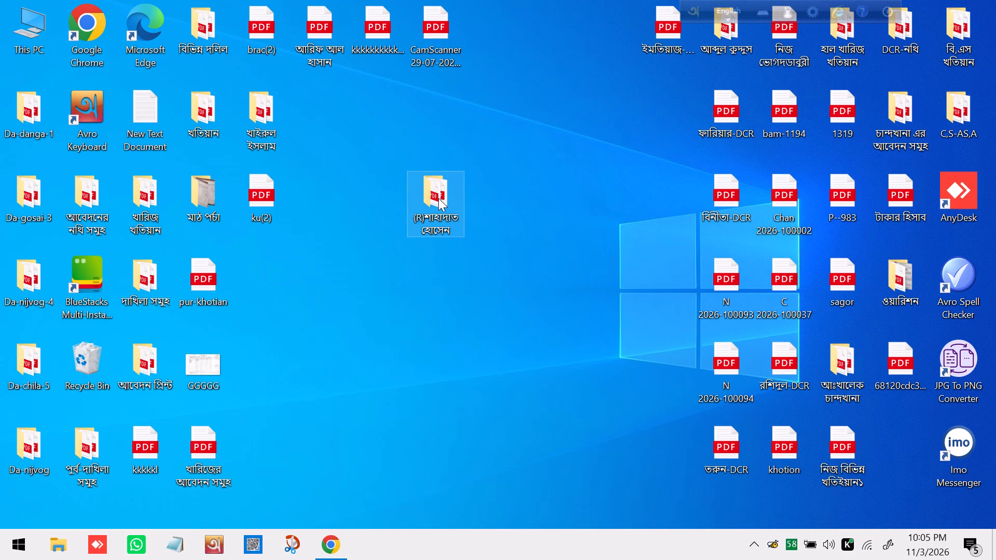
Move the renamed applicant folder from the desktop into the আবেদনের নথি সমূহ folder.
drag(438, 198, 92, 213)
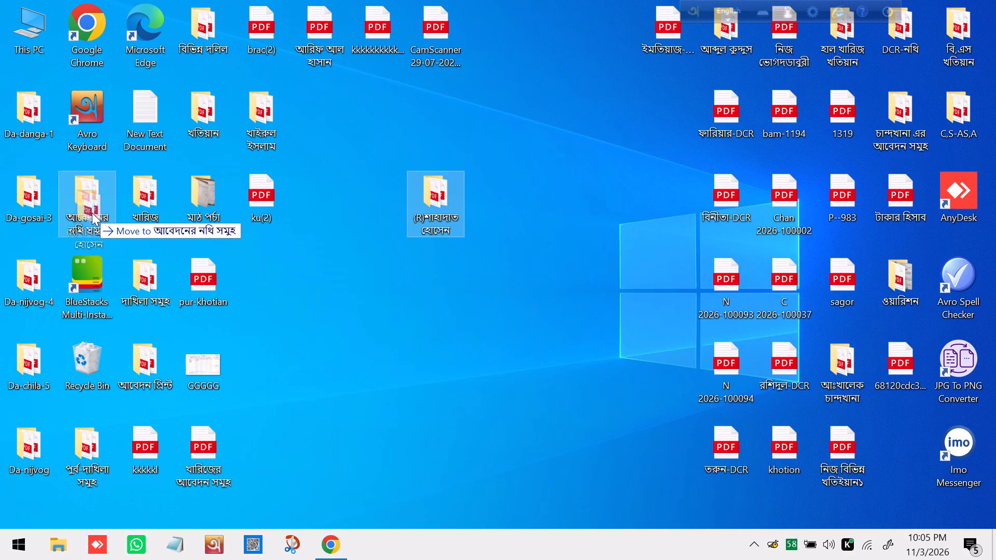
drag(92, 213, 86, 193)
Refresh the desktop.
right_click(441, 124)
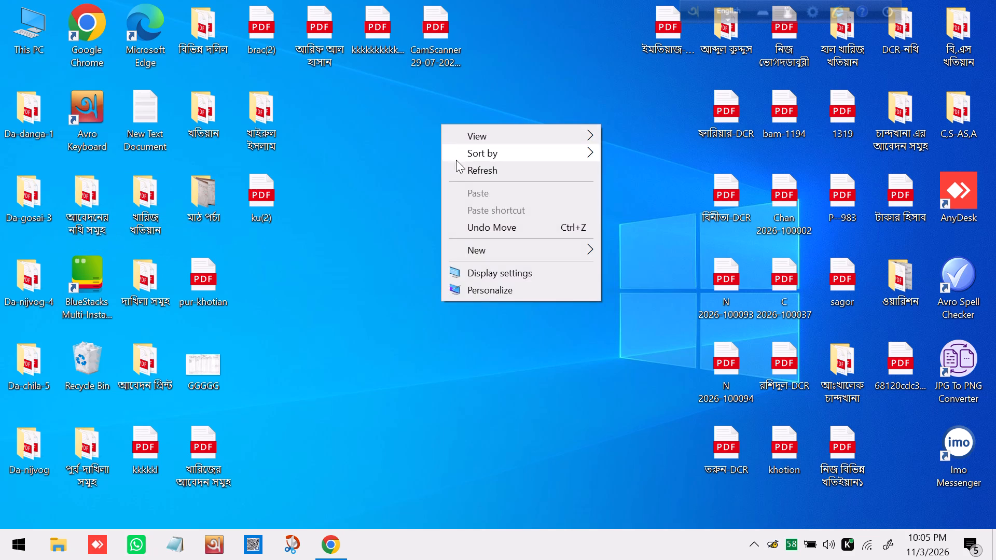
click(459, 167)
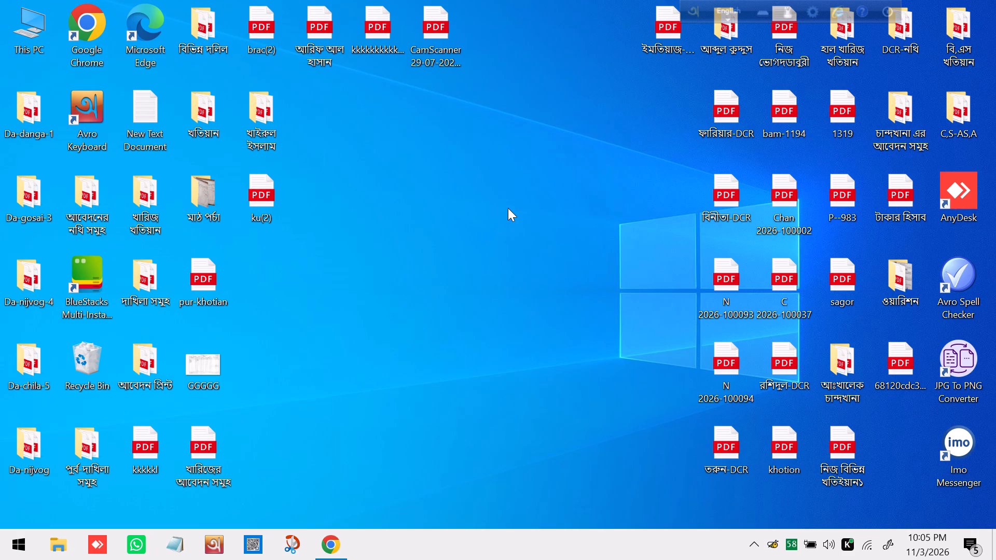